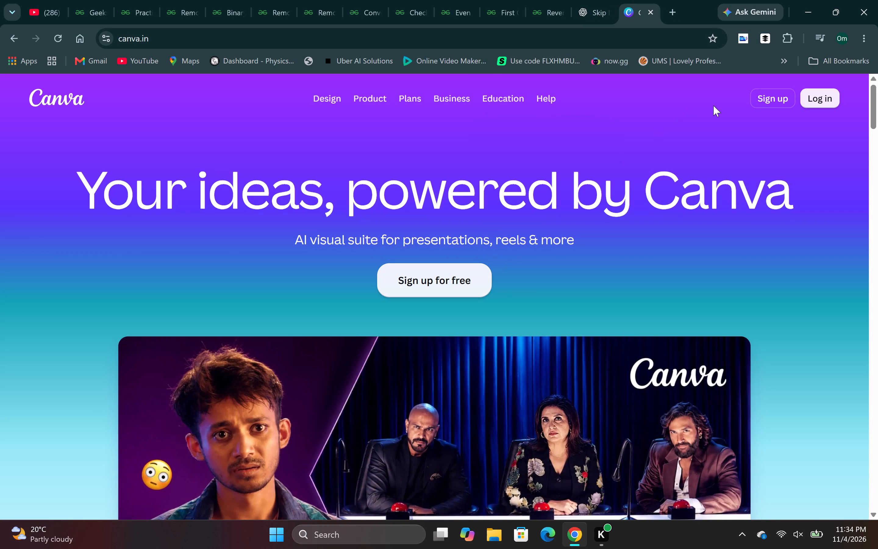
# Log in to Canva and open the Presentation category of the template library.
pyautogui.click(813, 97)
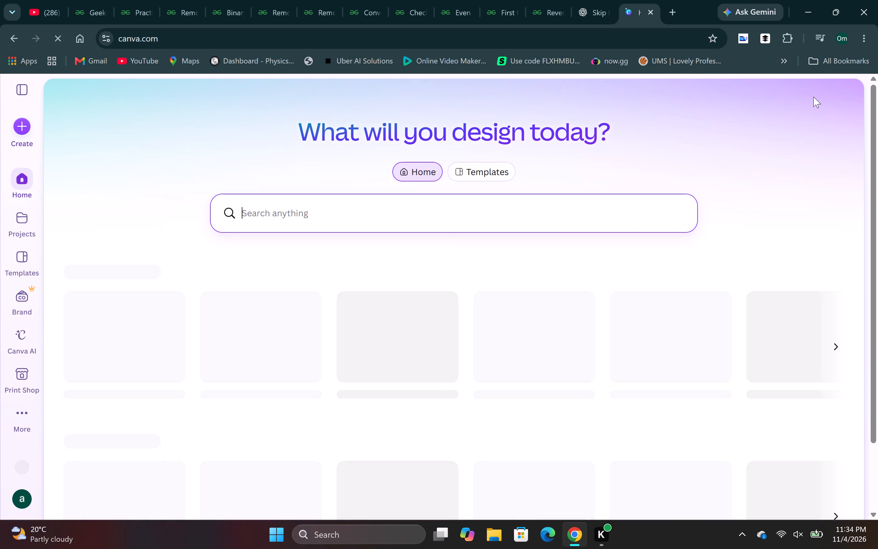
pyautogui.click(11, 268)
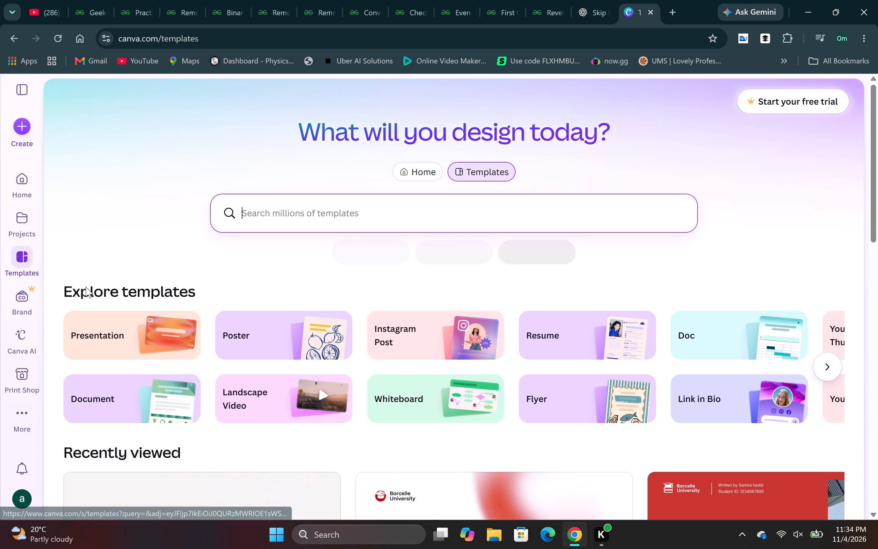
pyautogui.scroll(-4, 104, 317)
pyautogui.scroll(1, 104, 317)
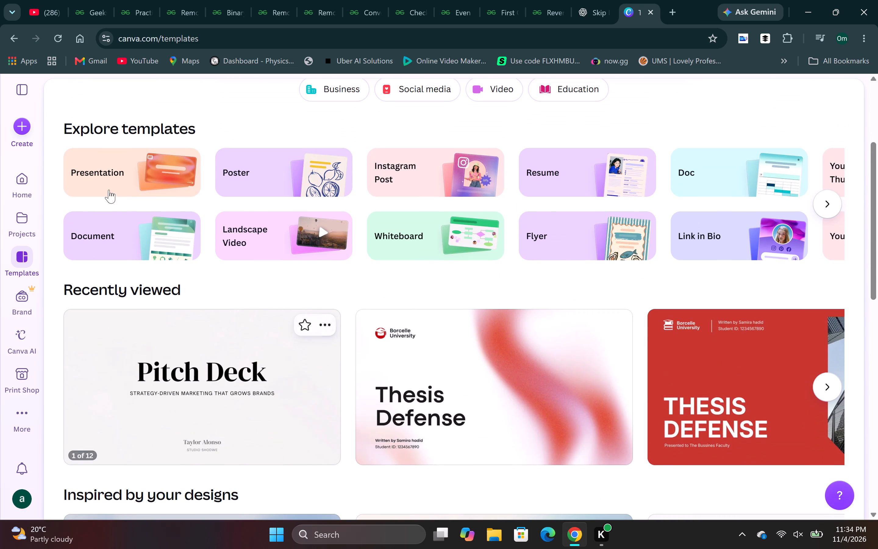
pyautogui.click(108, 167)
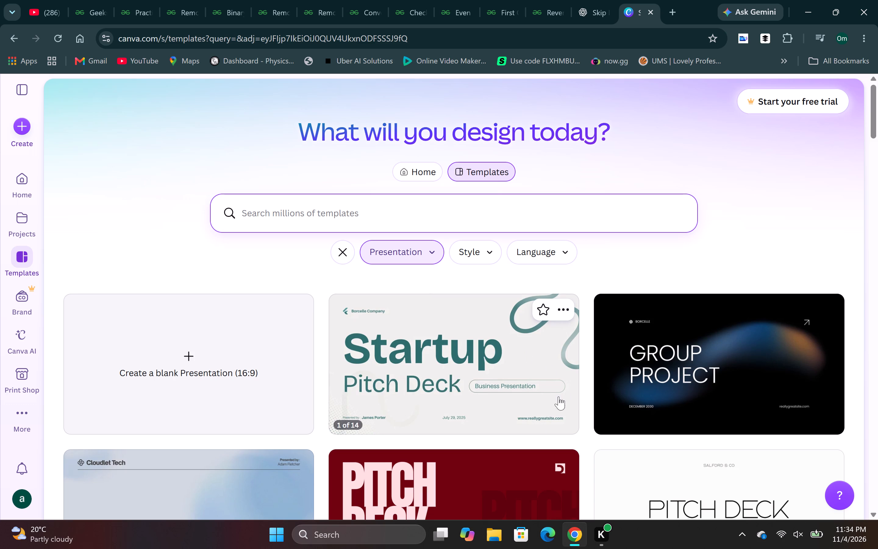
# Open the green and white Startup Pitch Deck business presentation template as an editable design.
pyautogui.click(518, 344)
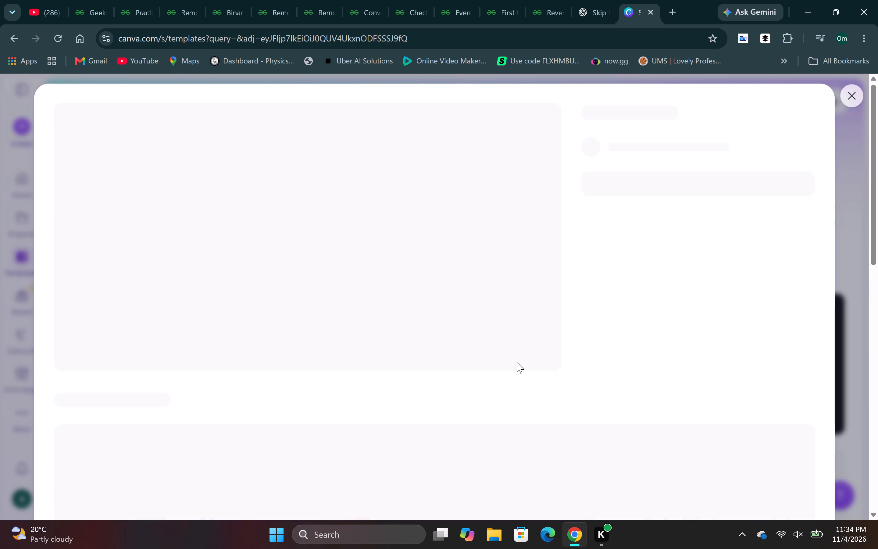
pyautogui.click(630, 254)
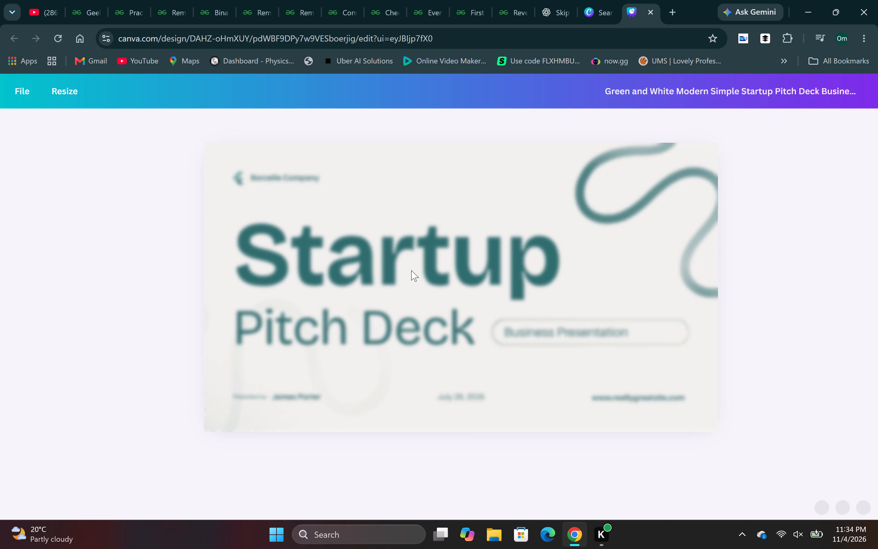
pyautogui.doubleClick(411, 270)
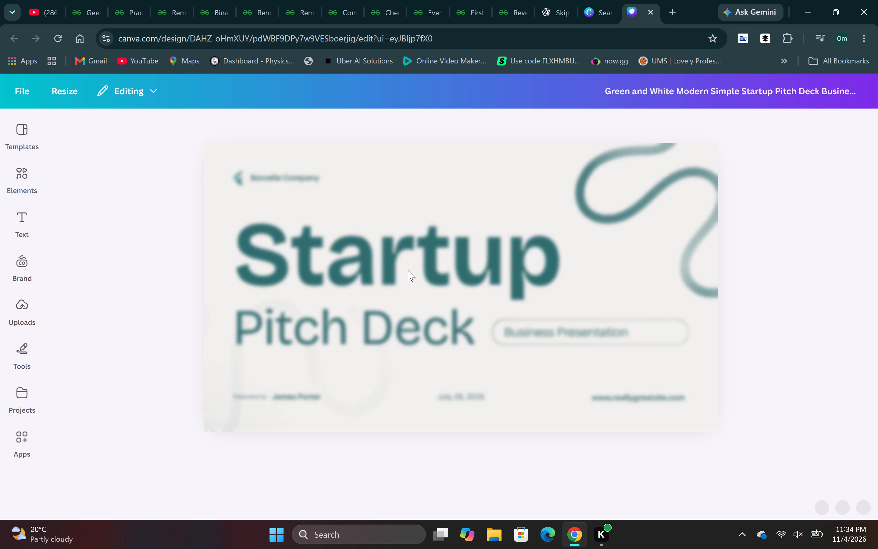
pyautogui.doubleClick(360, 292)
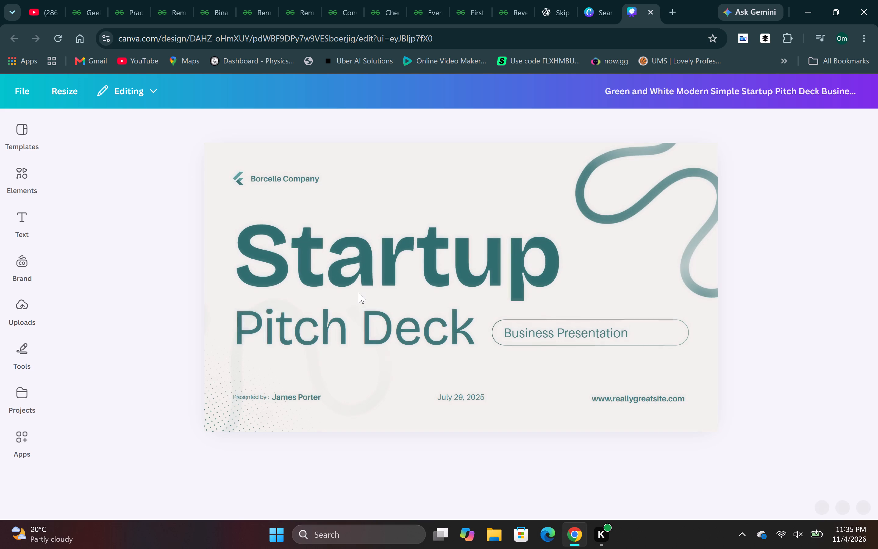
# Move the company name and its logo near slide 1's upper edge, with the "Startup" heading raised just below them.
pyautogui.moveTo(362, 271); pyautogui.dragTo(362, 253)
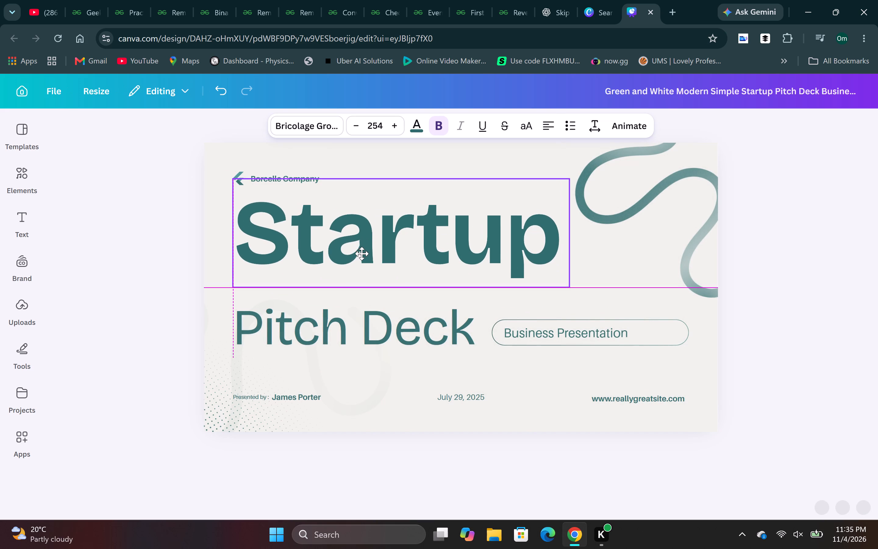
pyautogui.moveTo(362, 253); pyautogui.dragTo(363, 258)
pyautogui.moveTo(254, 175); pyautogui.dragTo(254, 157)
pyautogui.click(236, 181)
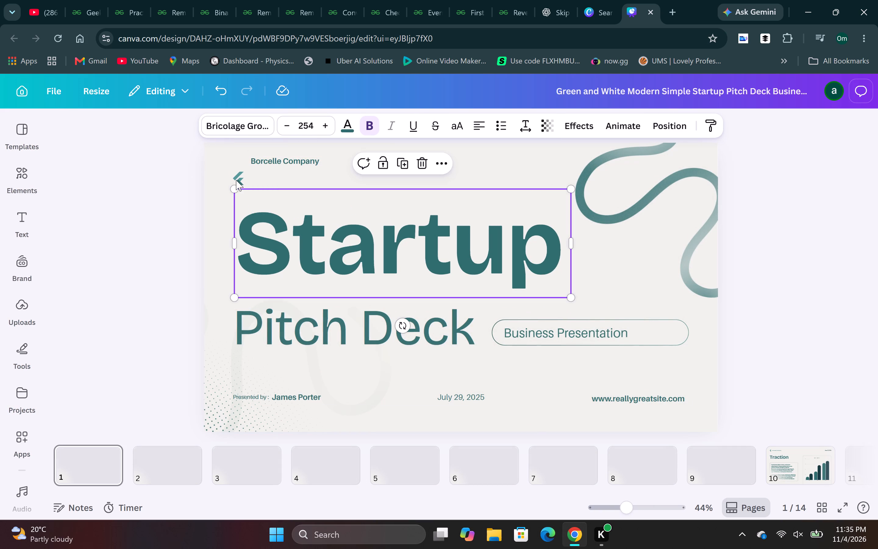
pyautogui.moveTo(237, 179); pyautogui.dragTo(238, 161)
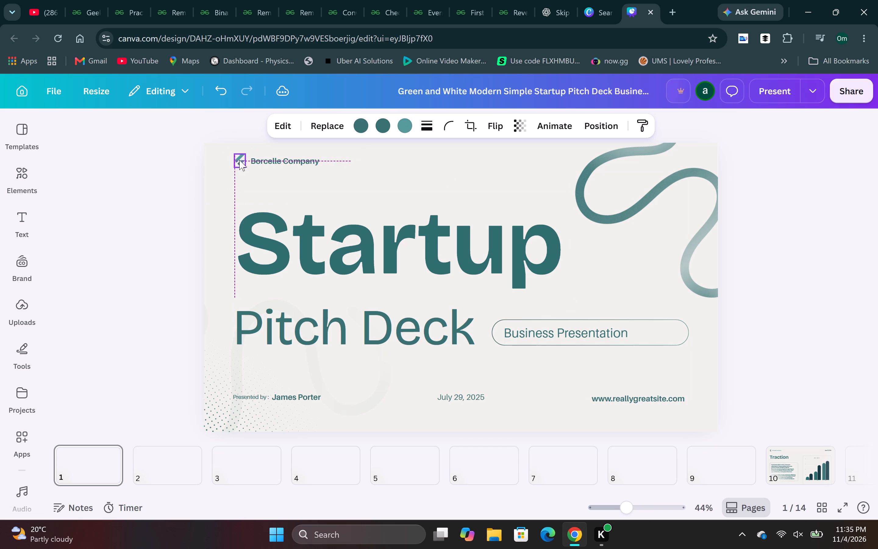
pyautogui.moveTo(297, 235); pyautogui.dragTo(296, 215)
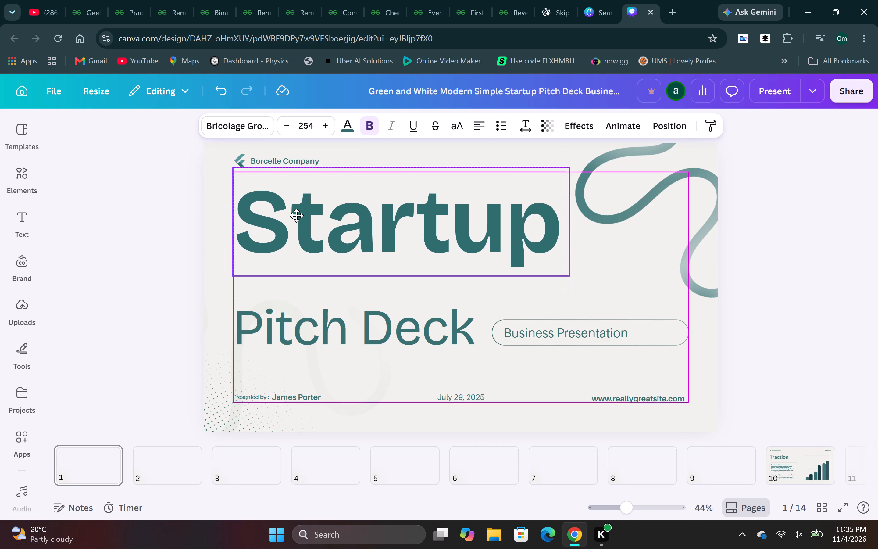
pyautogui.moveTo(296, 215); pyautogui.dragTo(299, 219)
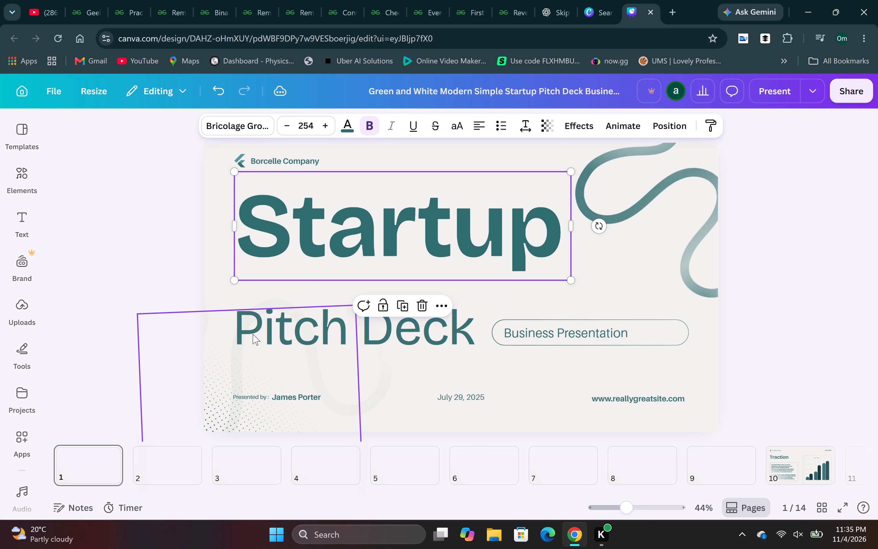
# Shift the faint wave graphic down on slide 1 and nudge the dotted corner pattern slightly up.
pyautogui.moveTo(225, 305); pyautogui.dragTo(277, 306)
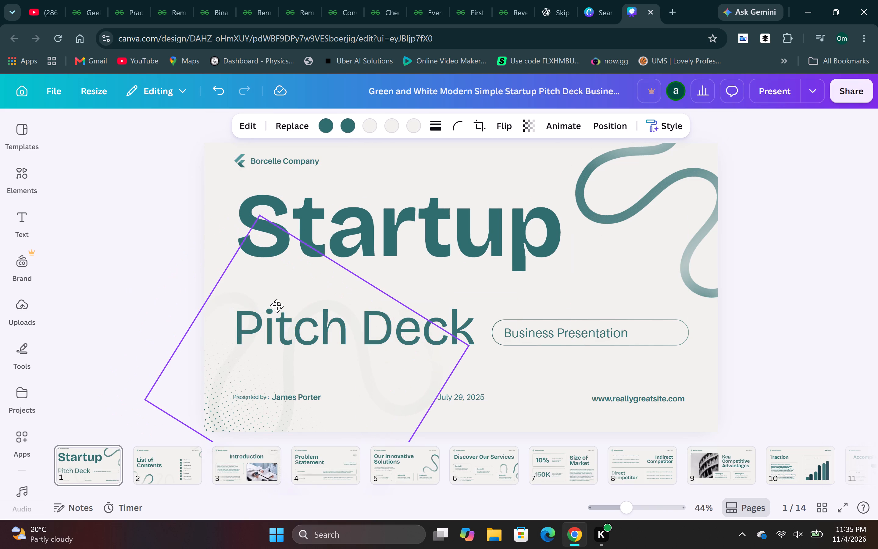
pyautogui.moveTo(277, 306); pyautogui.dragTo(254, 307)
pyautogui.moveTo(272, 319); pyautogui.dragTo(278, 329)
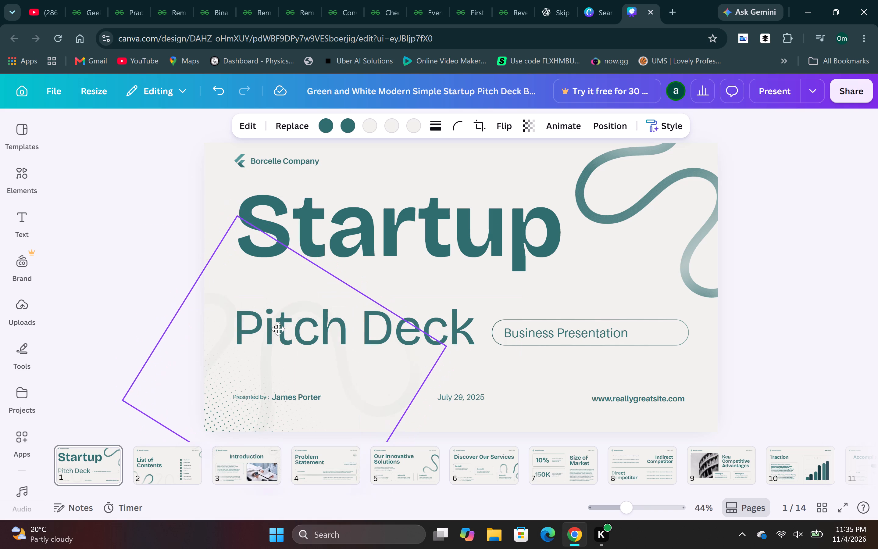
pyautogui.moveTo(278, 329); pyautogui.dragTo(279, 367)
pyautogui.click(262, 324)
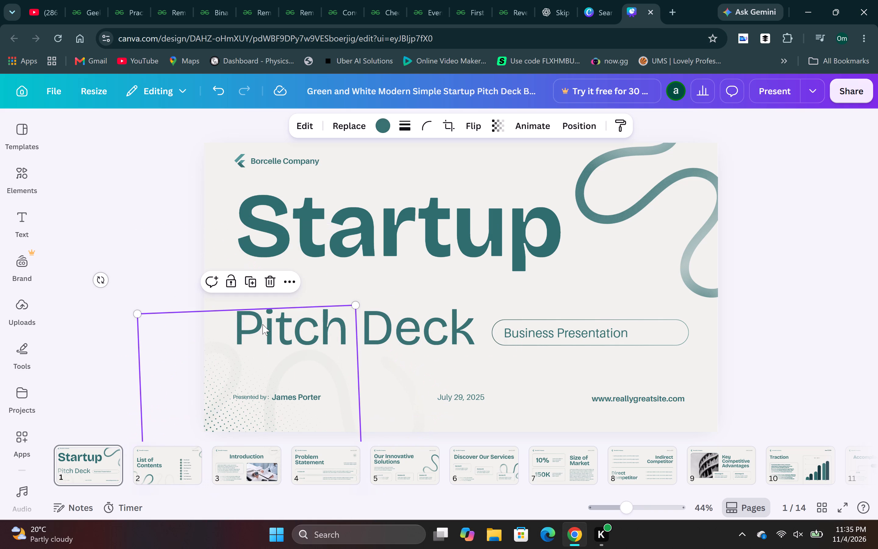
pyautogui.moveTo(262, 324); pyautogui.dragTo(266, 307)
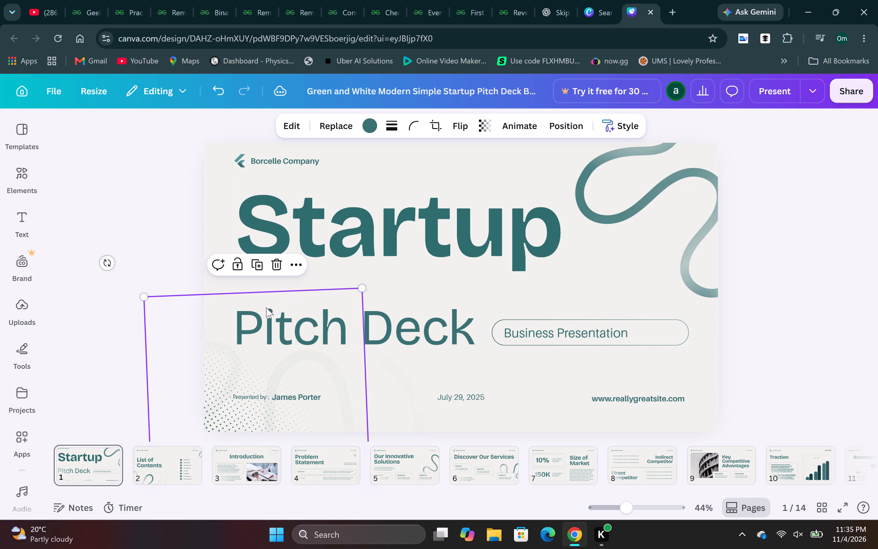
pyautogui.moveTo(278, 325); pyautogui.dragTo(274, 321)
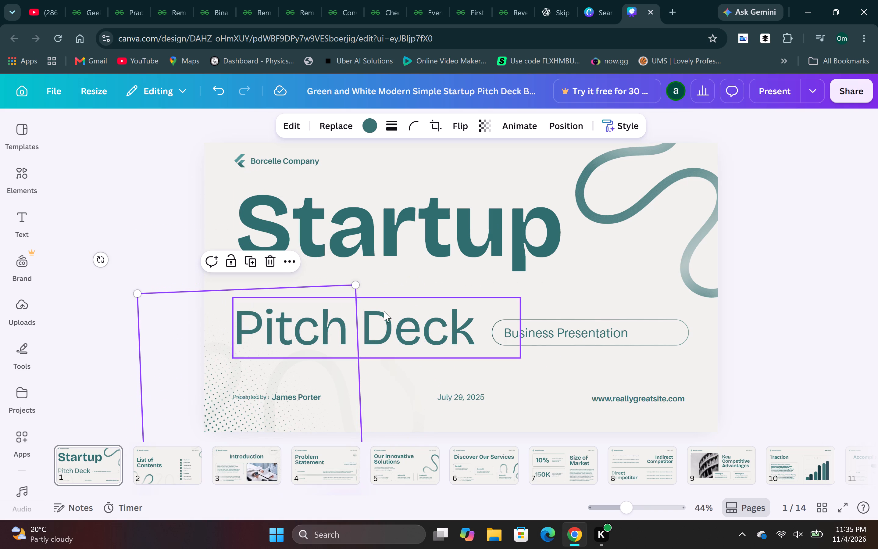
# Move the "Pitch Deck" subheading up directly beneath "Startup", aligned with its left edge.
pyautogui.moveTo(396, 320); pyautogui.dragTo(382, 296)
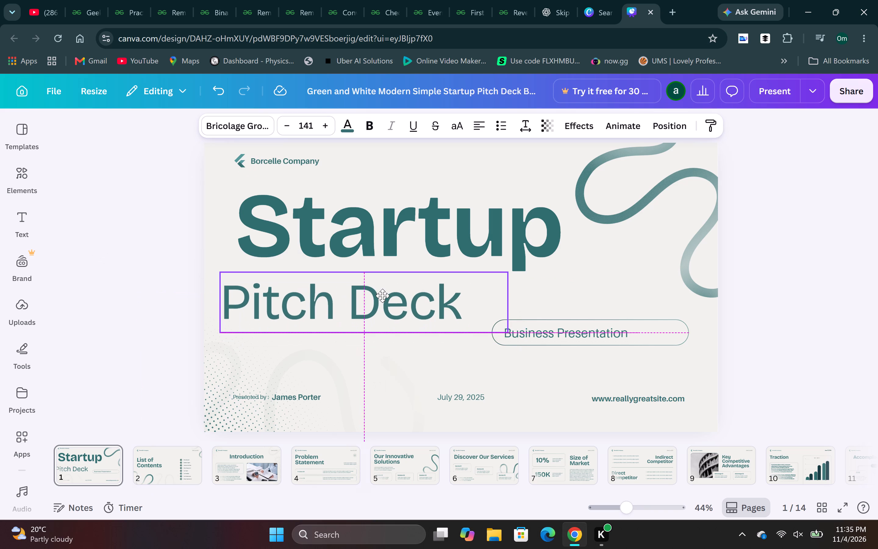
pyautogui.moveTo(382, 296); pyautogui.dragTo(398, 291)
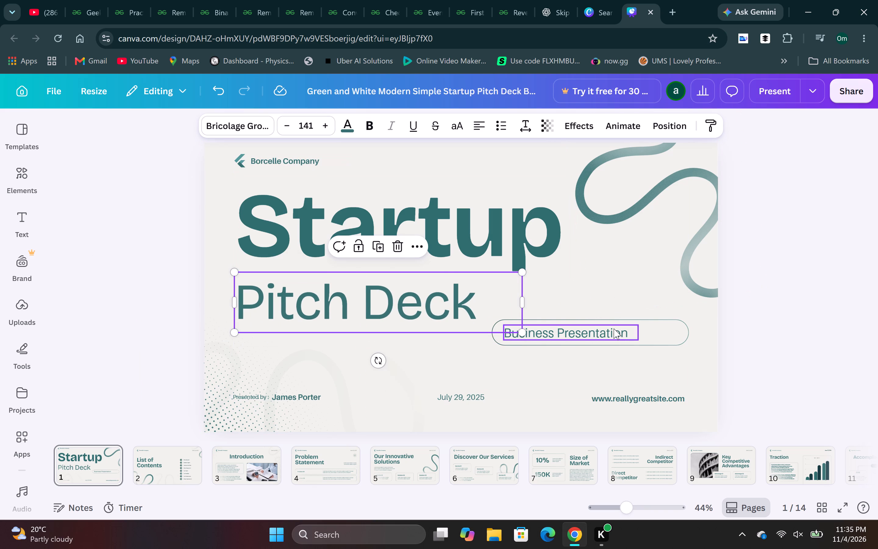
# Center the "Business Presentation" text inside its rounded outline.
pyautogui.moveTo(614, 328); pyautogui.dragTo(637, 328)
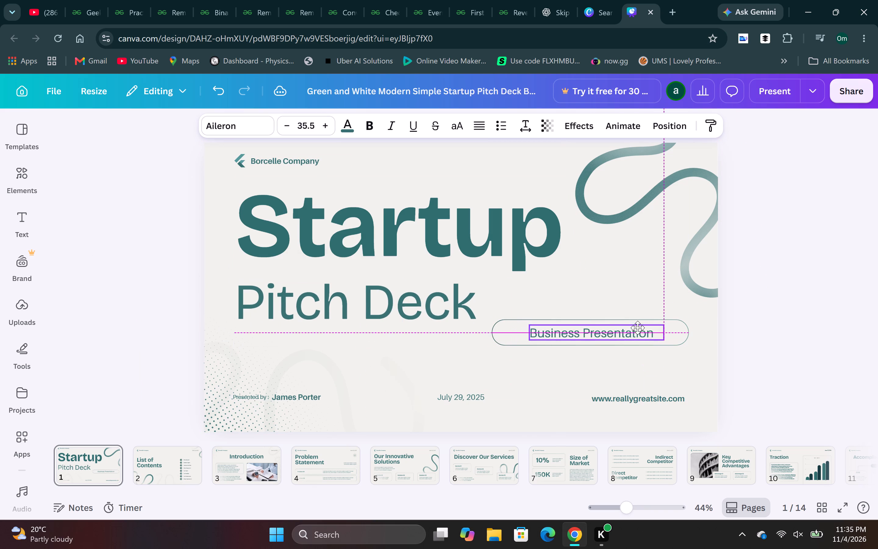
pyautogui.moveTo(637, 328); pyautogui.dragTo(638, 328)
# Replace the main heading "Startup" on slide 1 with "A Seat".
pyautogui.click(473, 221)
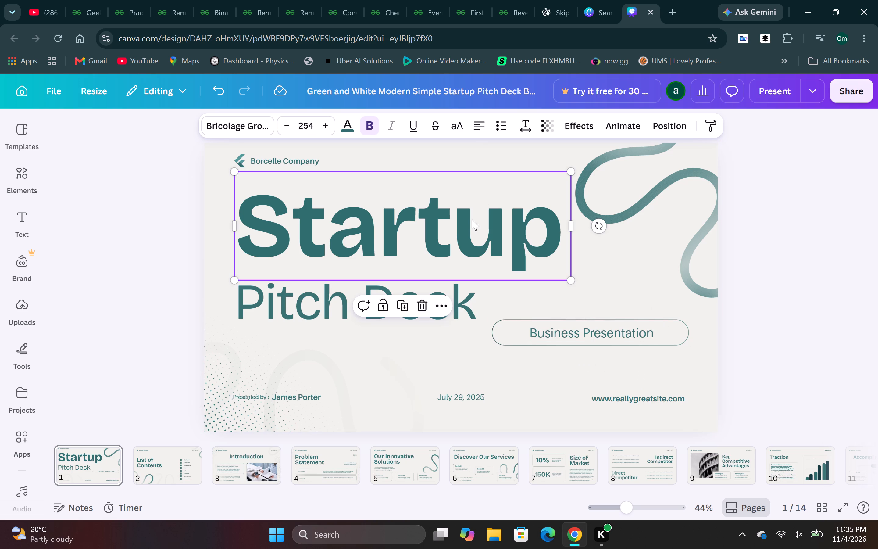
pyautogui.doubleClick(472, 219)
pyautogui.click(480, 221)
pyautogui.click(483, 221)
pyautogui.doubleClick(484, 221)
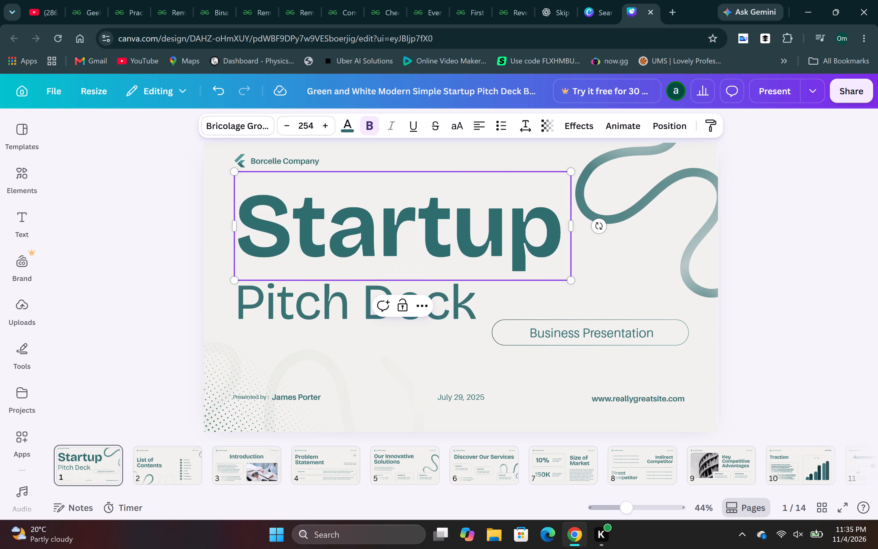
pyautogui.press('BackSpace')
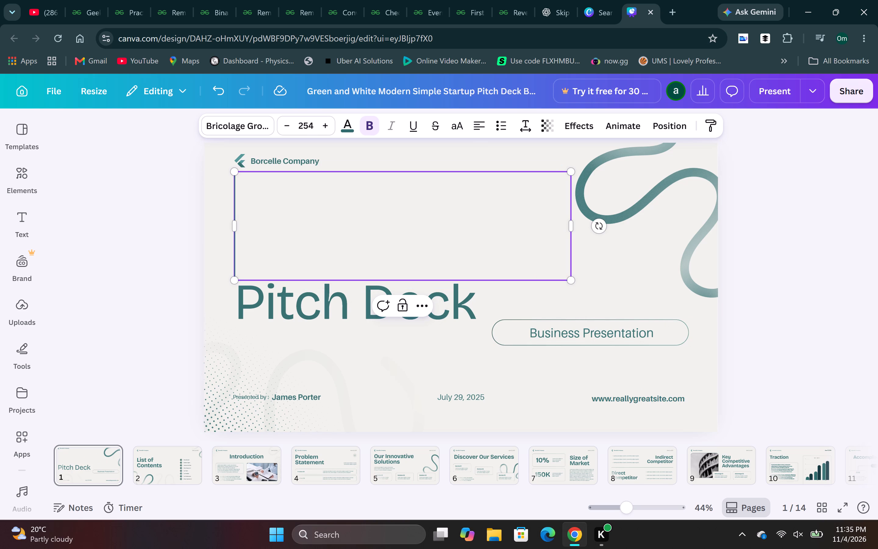
pyautogui.hotkey('shift', 'a')
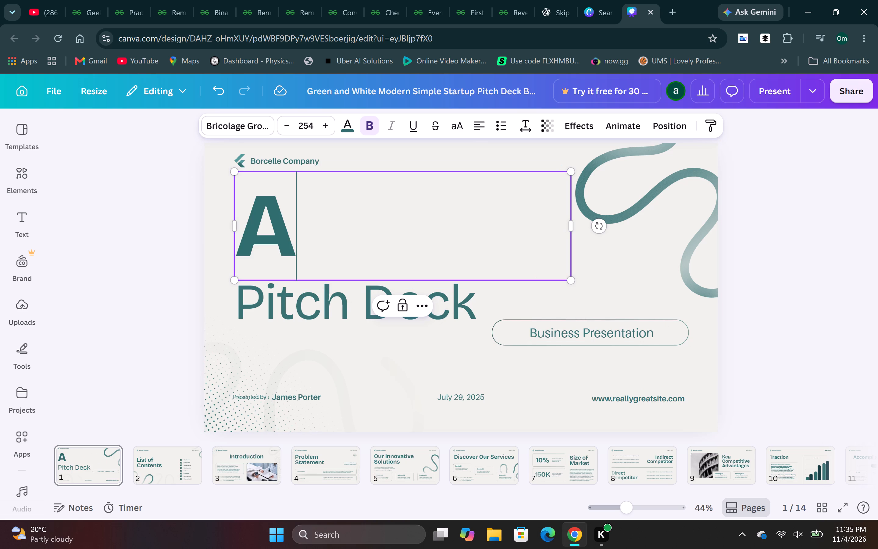
pyautogui.press('space')
pyautogui.write('Se')
pyautogui.write('at')
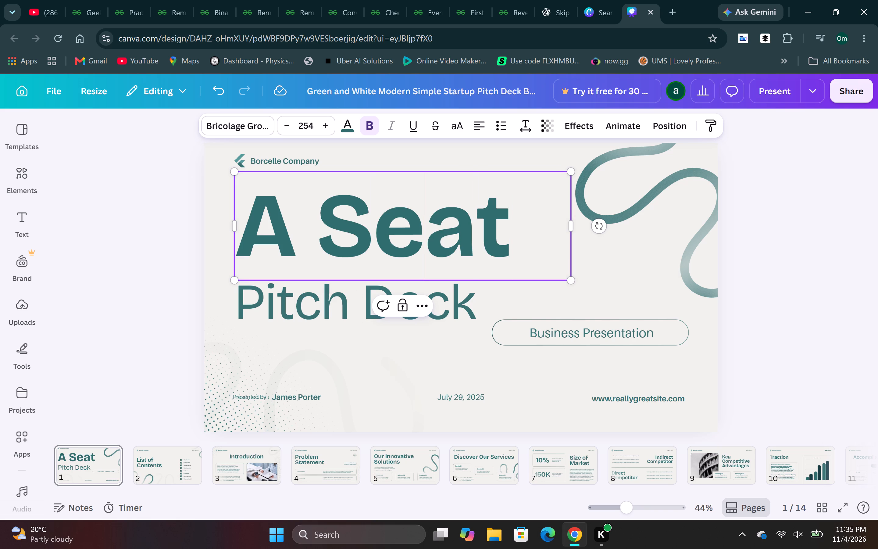
pyautogui.press('space')
pyautogui.write('to')
pyautogui.press('BackSpace')
pyautogui.press('BackSpace')
# Replace the "Pitch Deck" subheading on slide 1 with "To Study".
pyautogui.doubleClick(448, 317)
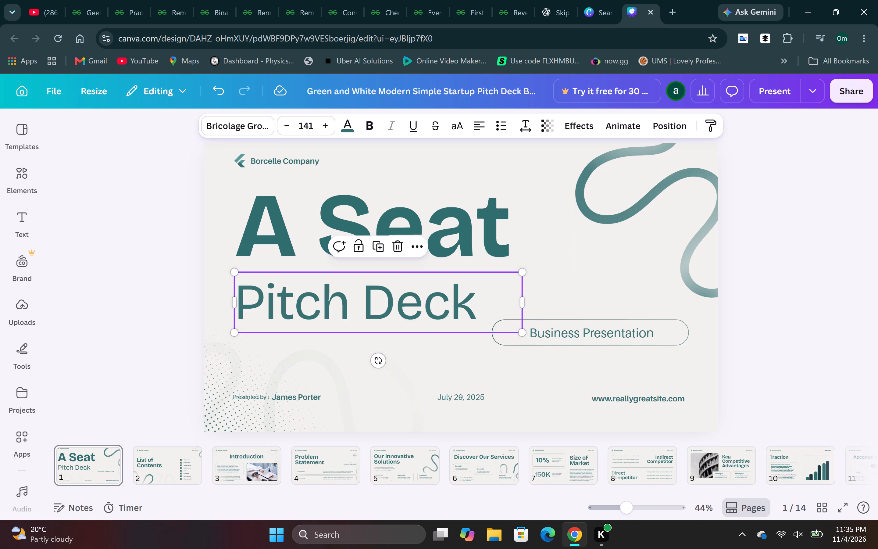
pyautogui.press('BackSpace')
pyautogui.write('TO')
pyautogui.press('space')
pyautogui.press('BackSpace')
pyautogui.press('BackSpace')
pyautogui.write('o')
pyautogui.press('space')
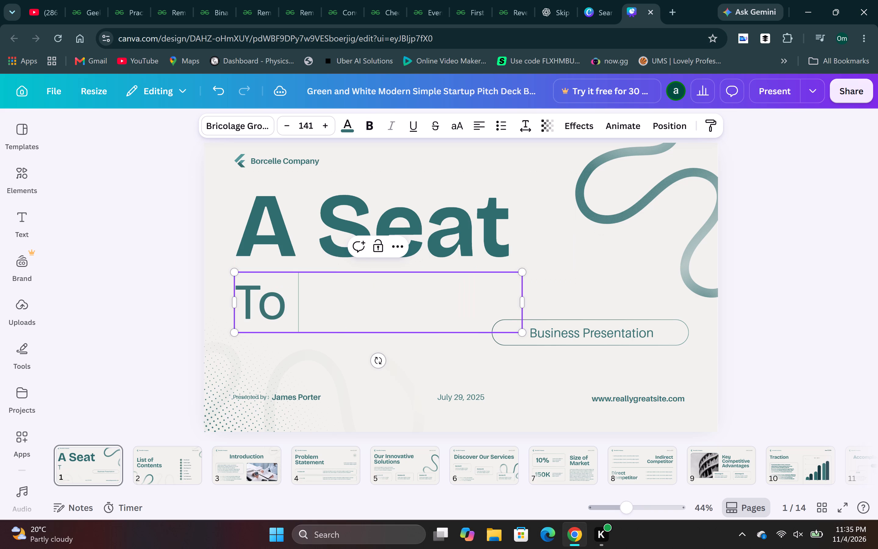
pyautogui.hotkey('shift', 's')
pyautogui.write('tu')
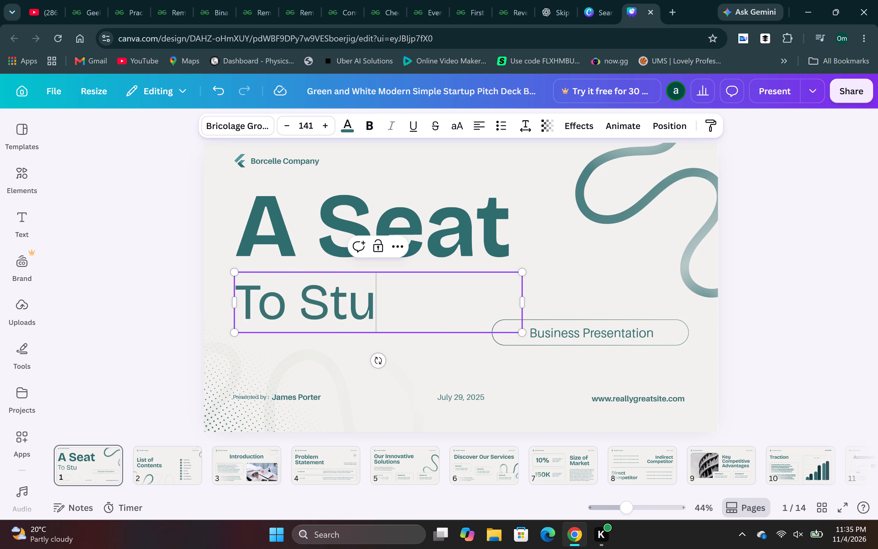
pyautogui.write('de')
pyautogui.press('BackSpace')
pyautogui.press('y')
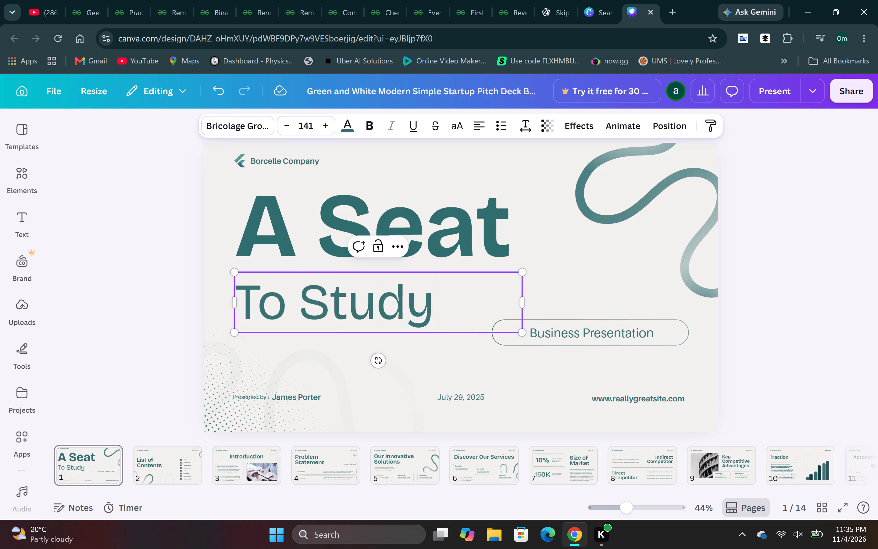
# Delete the "Business Presentation" text from the rounded outline on slide 1.
pyautogui.click(584, 335)
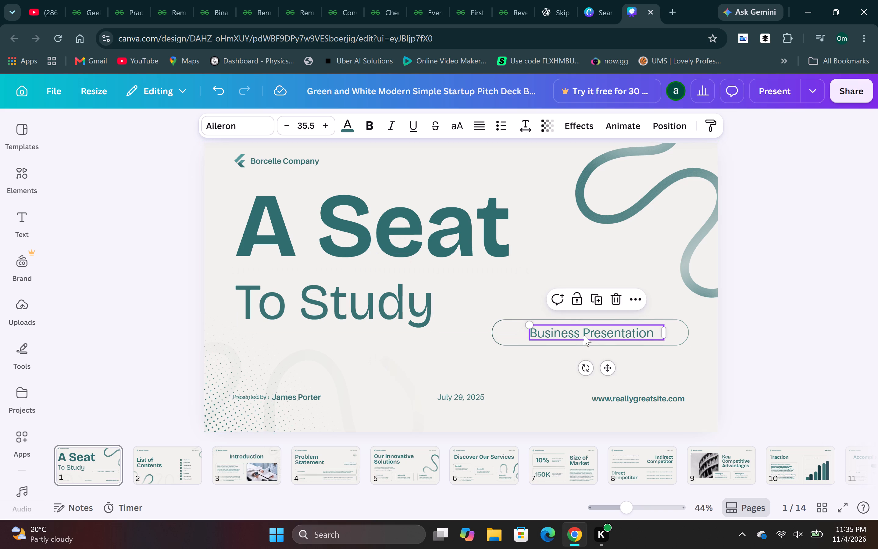
pyautogui.press('BackSpace')
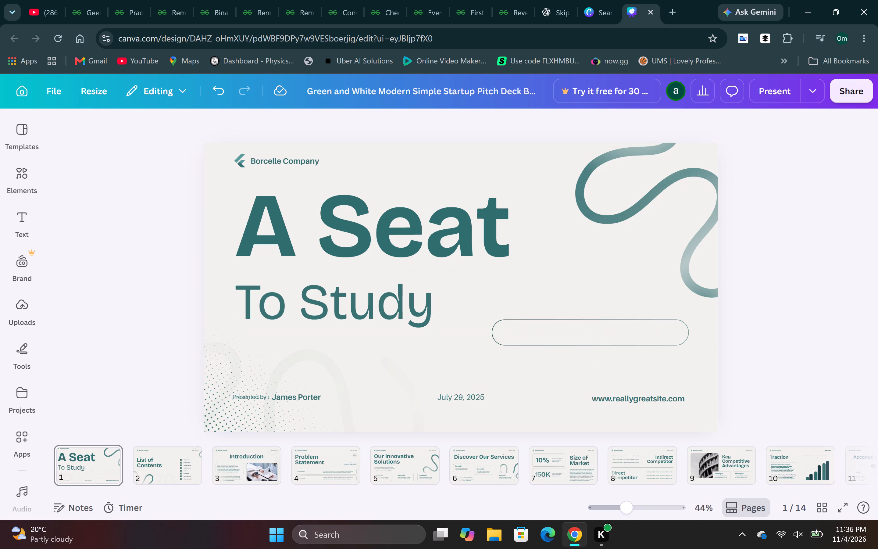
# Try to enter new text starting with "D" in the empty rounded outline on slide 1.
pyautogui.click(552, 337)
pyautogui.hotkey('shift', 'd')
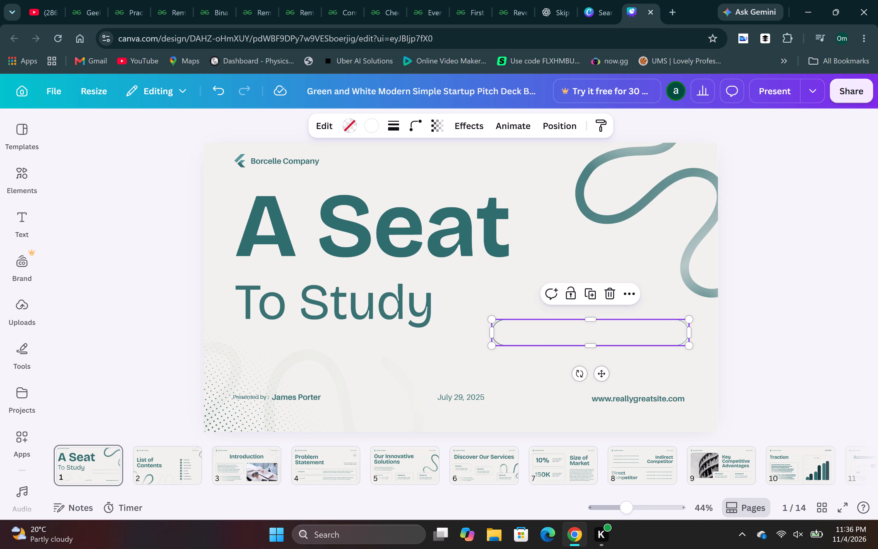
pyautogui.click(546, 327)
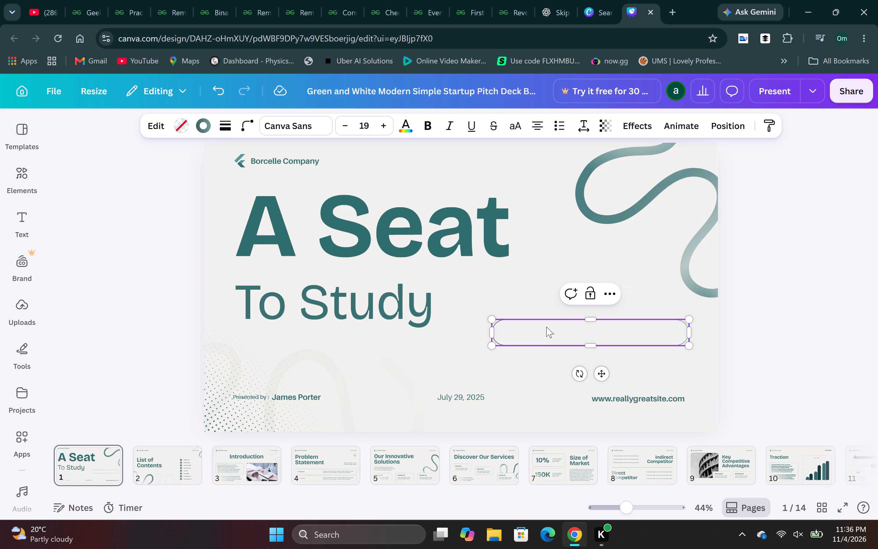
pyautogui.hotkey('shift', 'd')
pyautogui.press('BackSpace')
# Undo the deletion of the "Business Presentation" text on slide 1.
pyautogui.hotkey('ctrl', 'z')
pyautogui.hotkey('ctrl', 'z')
pyautogui.hotkey('ctrl', 'z')
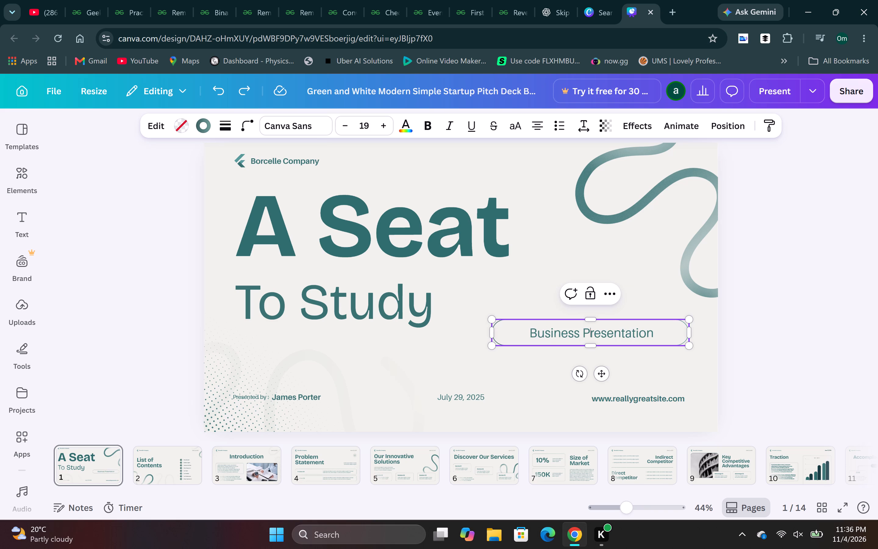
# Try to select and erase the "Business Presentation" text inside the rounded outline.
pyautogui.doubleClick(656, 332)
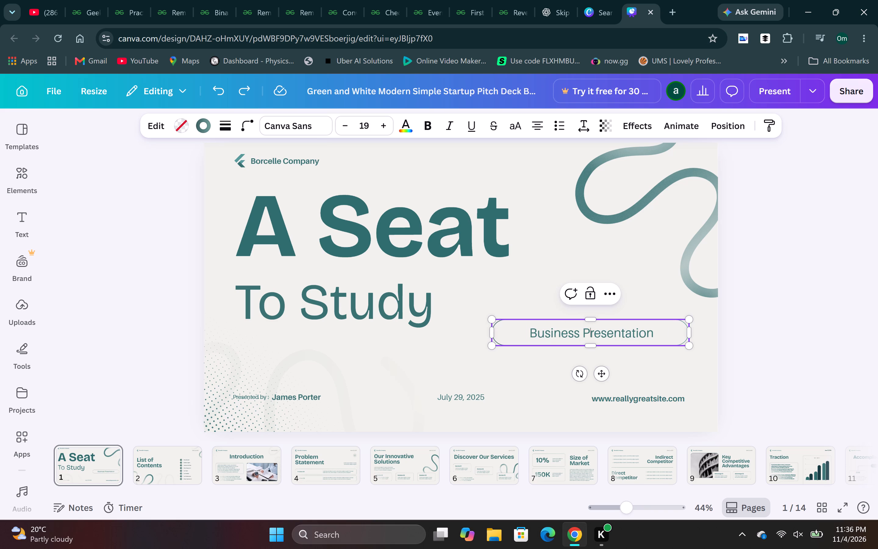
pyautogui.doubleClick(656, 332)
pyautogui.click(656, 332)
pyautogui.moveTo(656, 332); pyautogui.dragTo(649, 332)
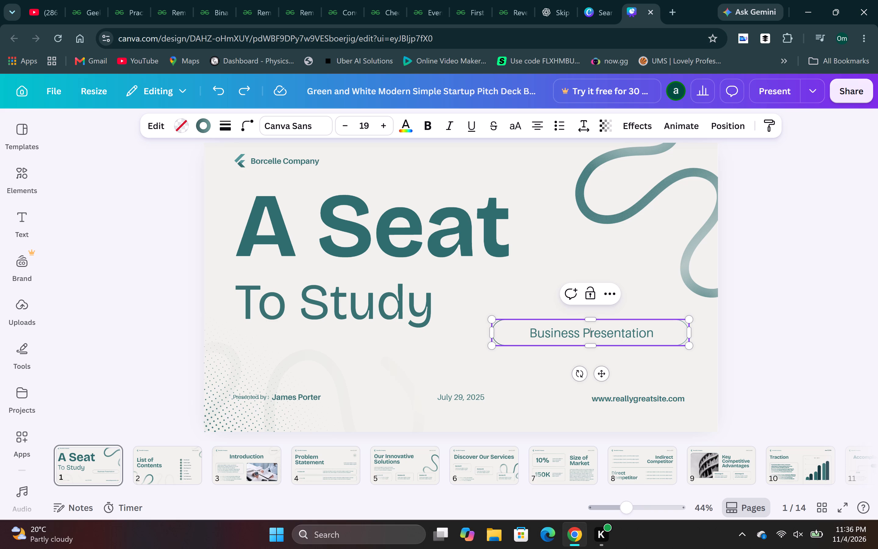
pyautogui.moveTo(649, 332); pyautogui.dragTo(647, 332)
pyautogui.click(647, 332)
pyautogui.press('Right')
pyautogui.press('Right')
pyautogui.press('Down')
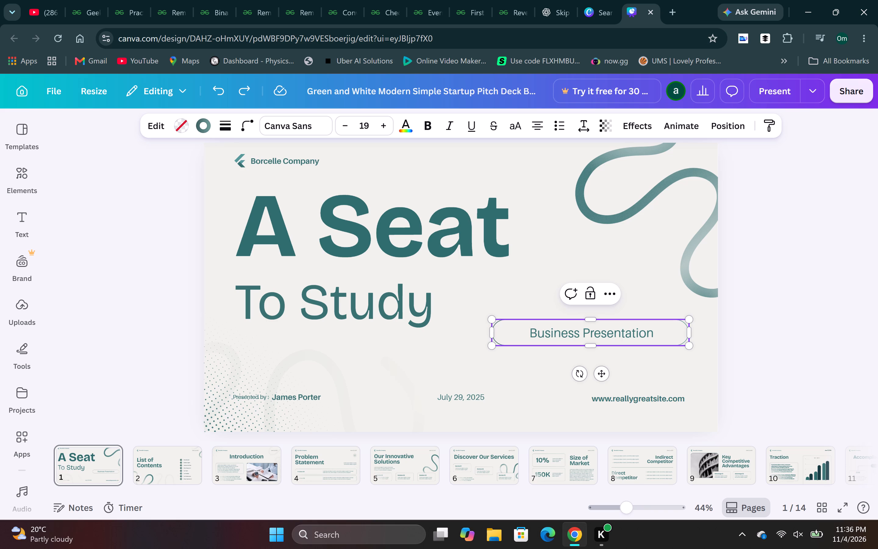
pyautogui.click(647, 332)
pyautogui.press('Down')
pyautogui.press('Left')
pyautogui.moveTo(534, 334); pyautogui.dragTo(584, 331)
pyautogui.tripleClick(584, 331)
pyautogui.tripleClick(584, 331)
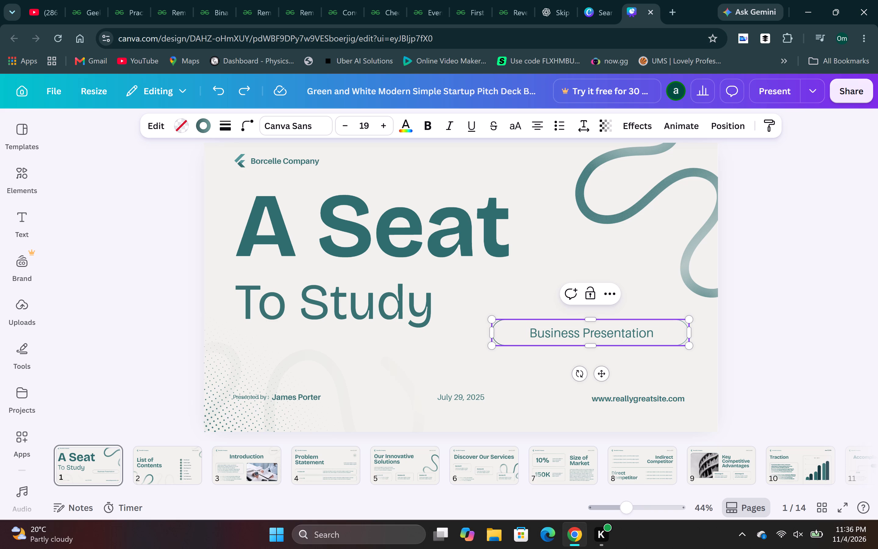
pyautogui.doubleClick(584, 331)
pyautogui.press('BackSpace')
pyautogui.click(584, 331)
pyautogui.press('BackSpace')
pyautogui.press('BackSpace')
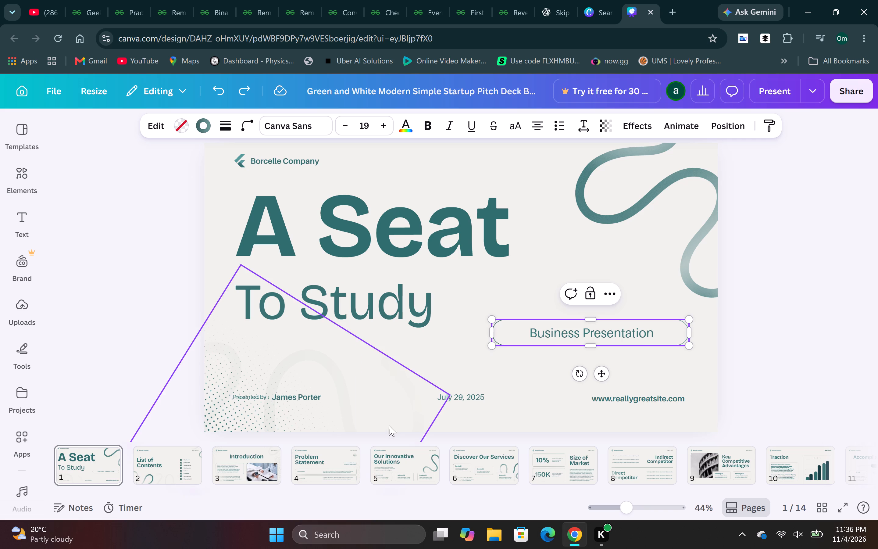
# Replace the placeholder name after "Presented by:" on slide 1 with the actual presenter's name.
pyautogui.click(302, 394)
pyautogui.tripleClick(302, 394)
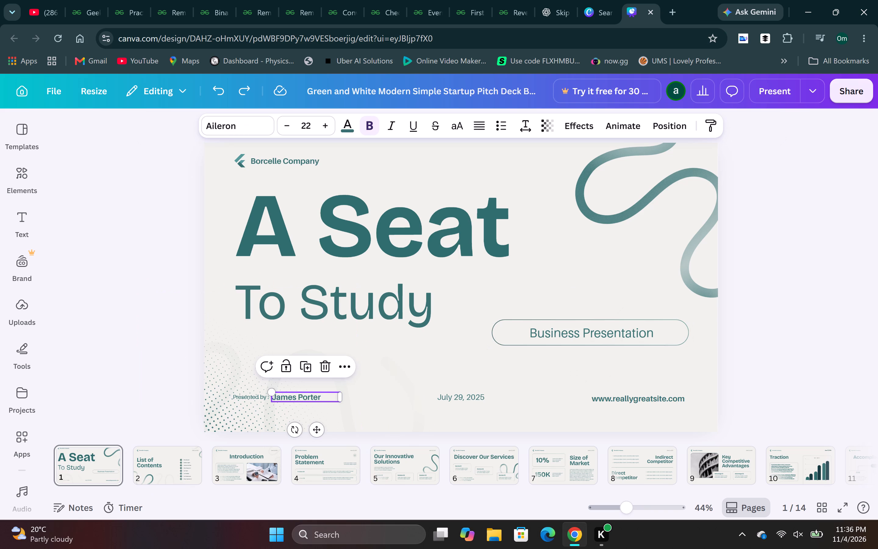
pyautogui.press('BackSpace')
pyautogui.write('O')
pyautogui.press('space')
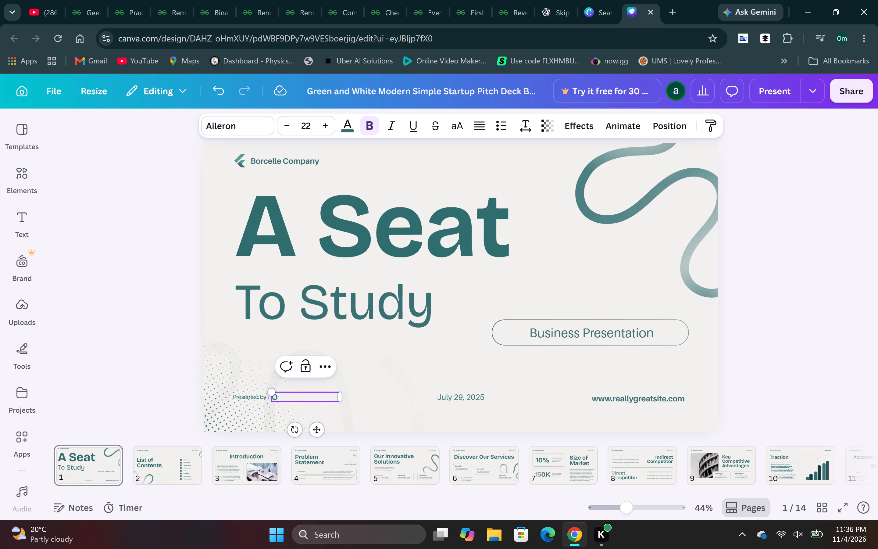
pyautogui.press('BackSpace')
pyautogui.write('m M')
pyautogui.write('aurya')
# Replace the date on slide 1 with 11/4/2026.
pyautogui.click(452, 393)
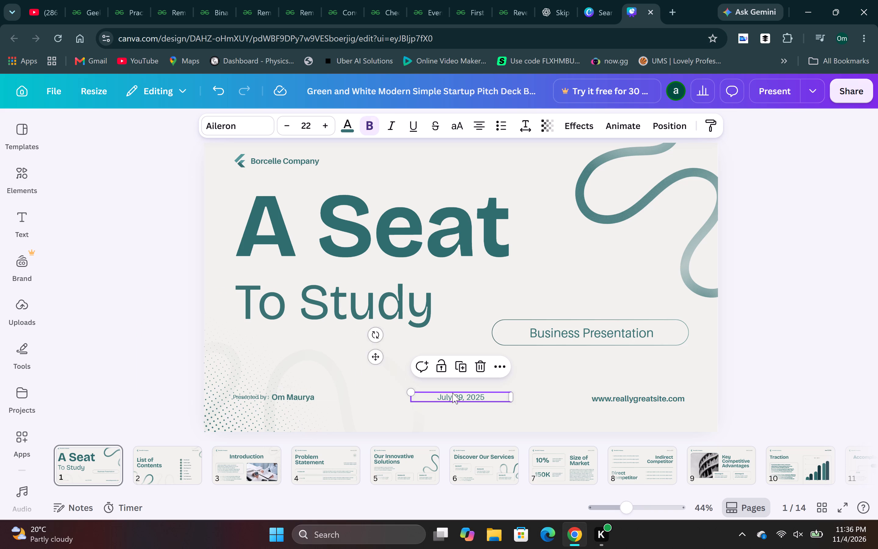
pyautogui.doubleClick(452, 393)
pyautogui.press('BackSpace')
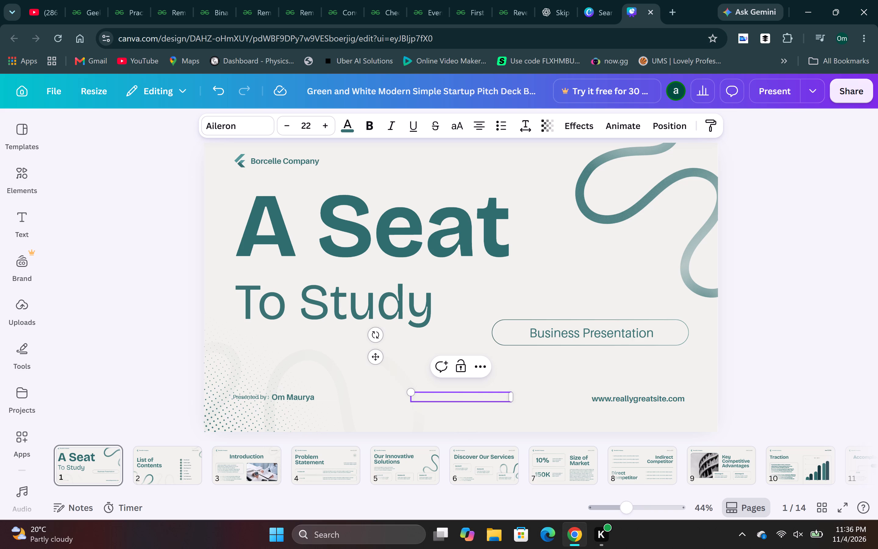
pyautogui.write('11')
pyautogui.press('/')
pyautogui.write('4/')
pyautogui.write('2026')
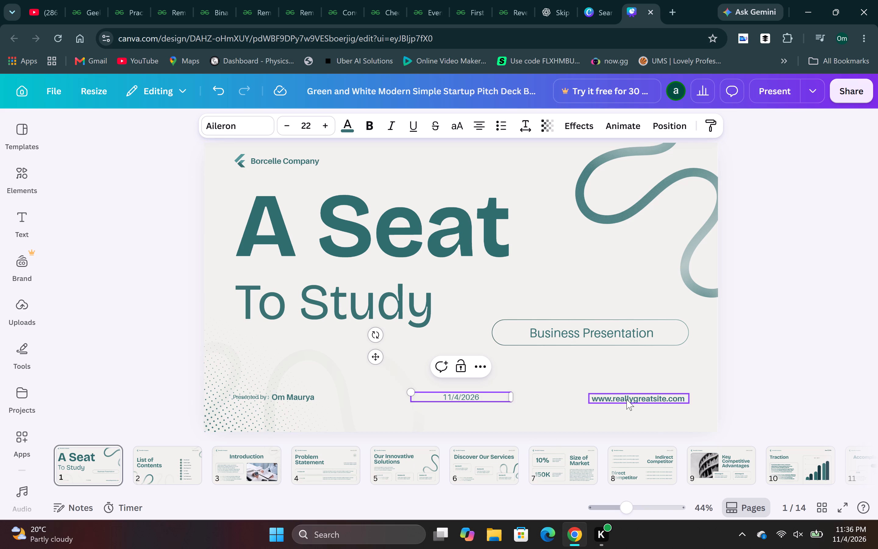
pyautogui.click(626, 399)
pyautogui.press('BackSpace')
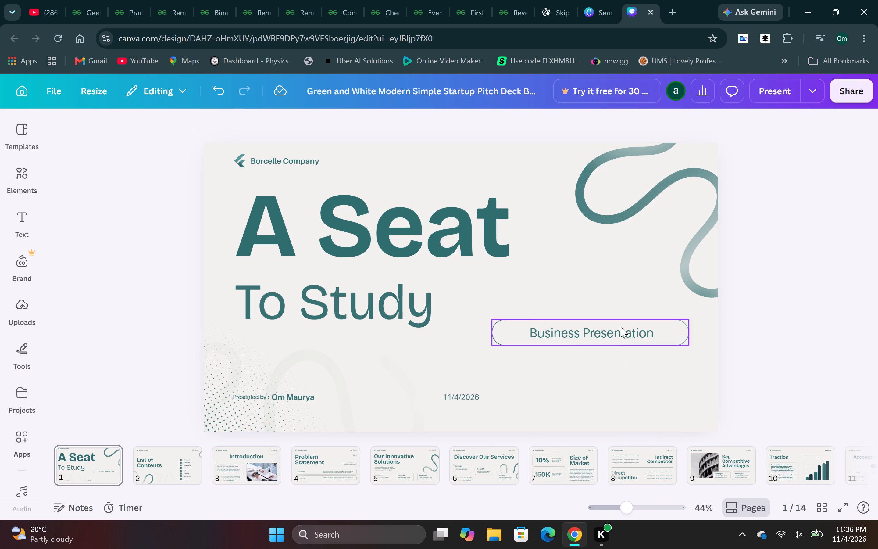
# Replace the "Business Presentation" text in the rounded outline on slide 1 with "DESIGN THINKING".
pyautogui.click(621, 327)
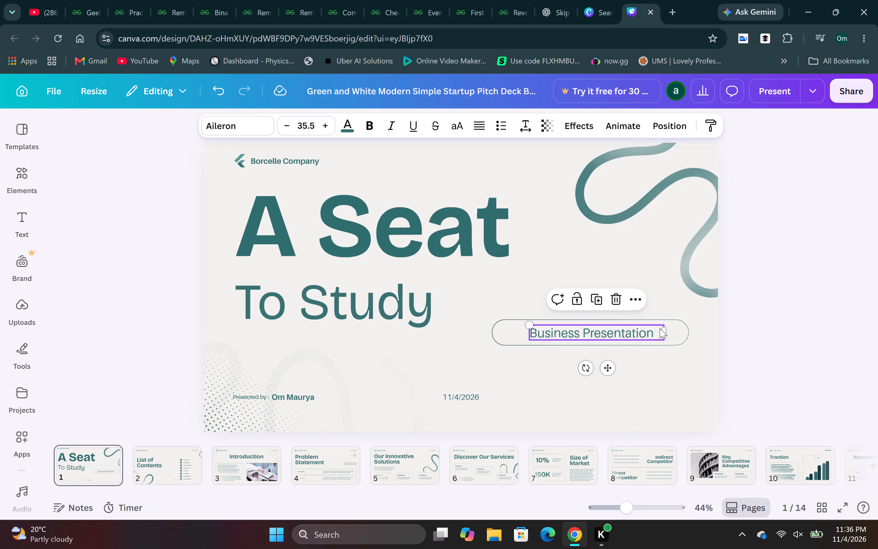
pyautogui.click(656, 333)
pyautogui.press('BackSpace')
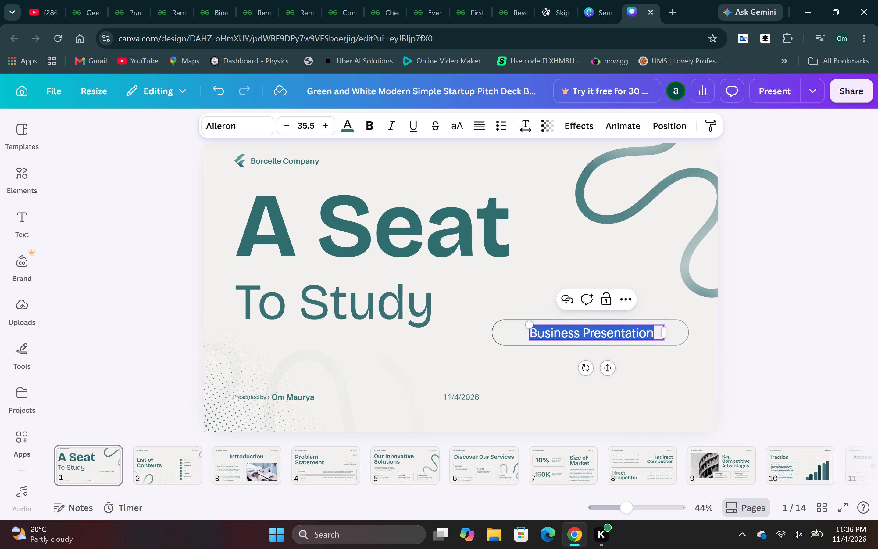
pyautogui.hotkey('shift', 'd')
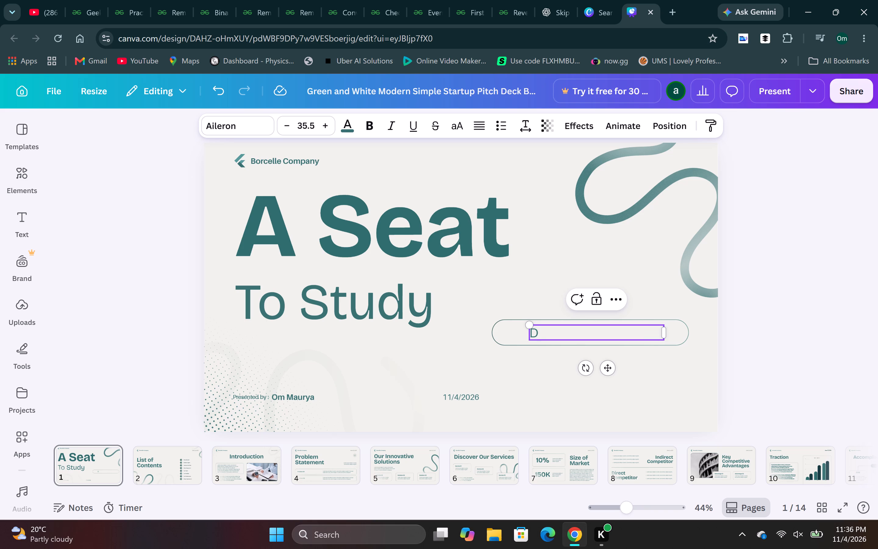
pyautogui.press('e')
pyautogui.press('BackSpace')
pyautogui.press('e')
pyautogui.write('SIGN')
pyautogui.press('space')
pyautogui.write('THINKING')
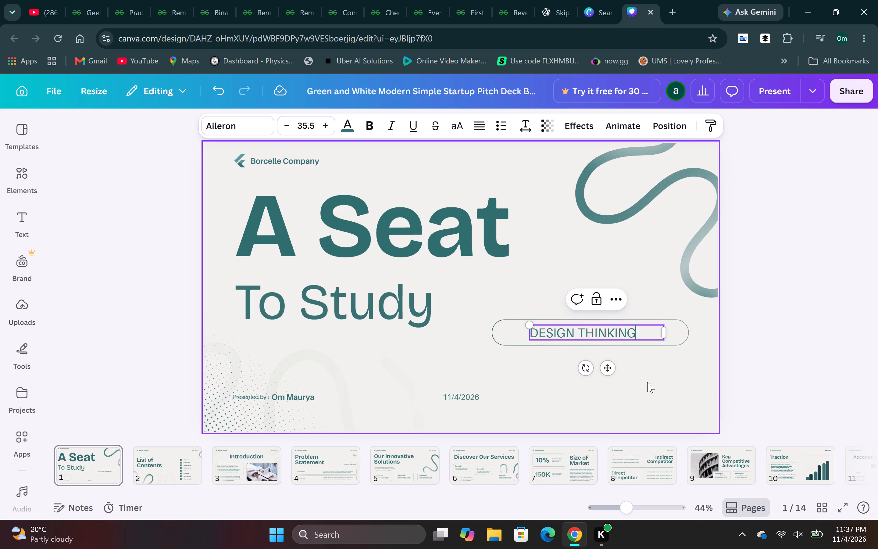
pyautogui.click(557, 412)
pyautogui.click(823, 377)
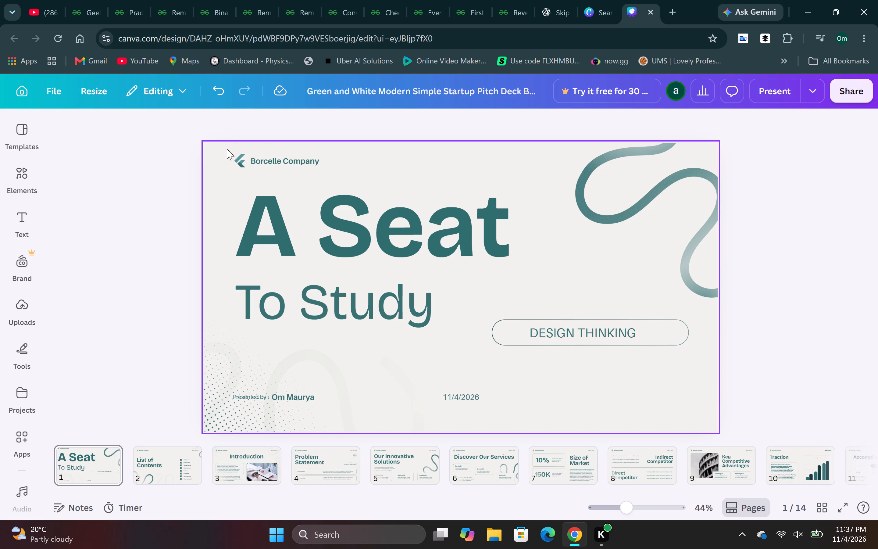
# Delete the "Borcelle Company" name and its logo from slide 1.
pyautogui.moveTo(227, 149); pyautogui.dragTo(356, 170)
pyautogui.press('BackSpace')
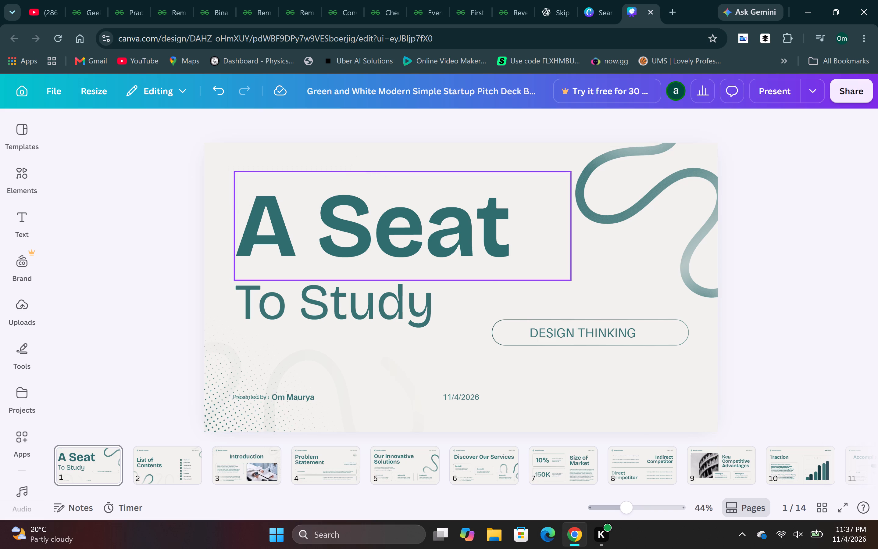
# Clear the "Who We Are?" entry beside number 1 on slide 2.
pyautogui.click(148, 452)
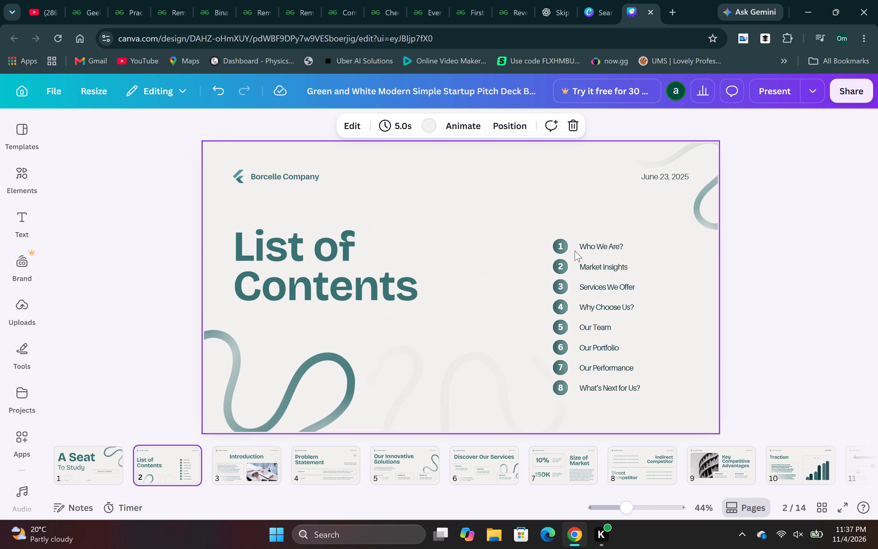
pyautogui.tripleClick(583, 246)
pyautogui.press('BackSpace')
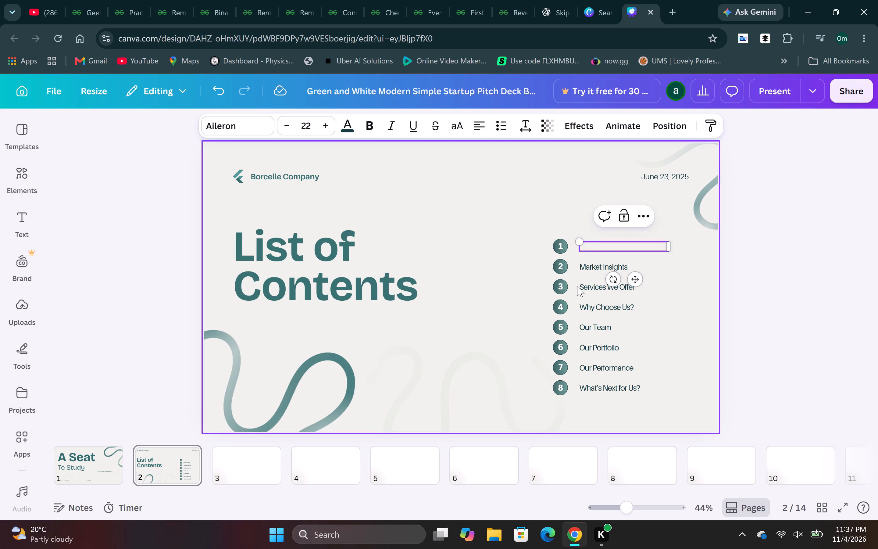
# Move the "List of Contents" heading on slide 2 slightly upward.
pyautogui.moveTo(414, 281); pyautogui.dragTo(417, 262)
# Change the word "List" to "Table" in slide 2's heading so it reads "Table of Contents".
pyautogui.click(417, 262)
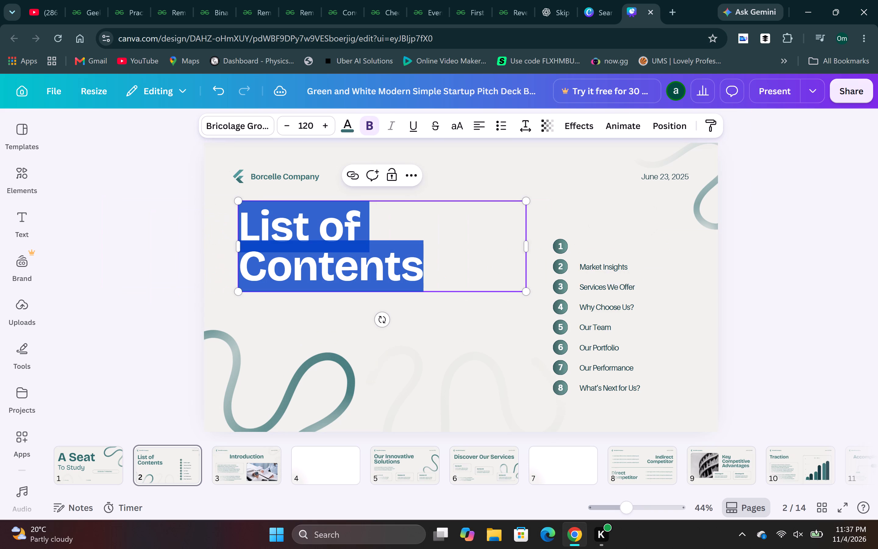
pyautogui.click(316, 221)
pyautogui.press('Left')
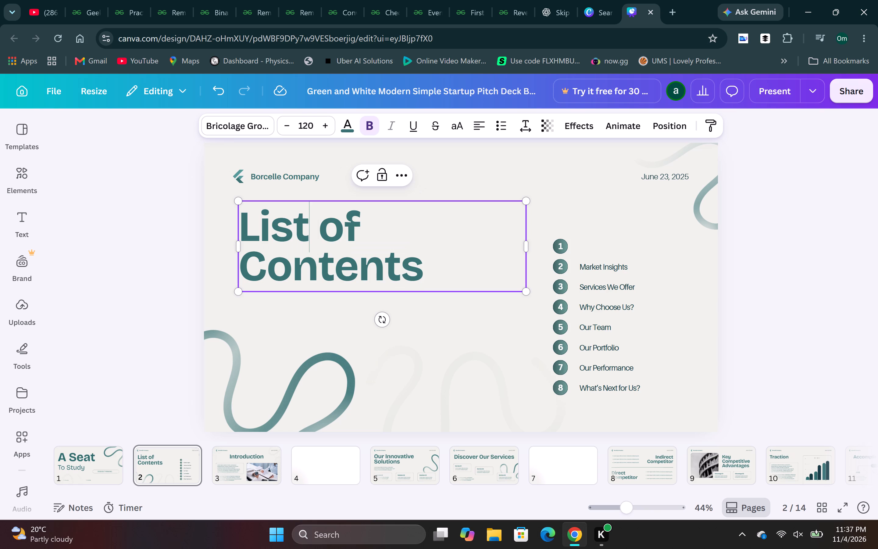
pyautogui.press('BackSpace')
pyautogui.press('BackSpace')
pyautogui.press('BackSpace')
pyautogui.press('BackSpace')
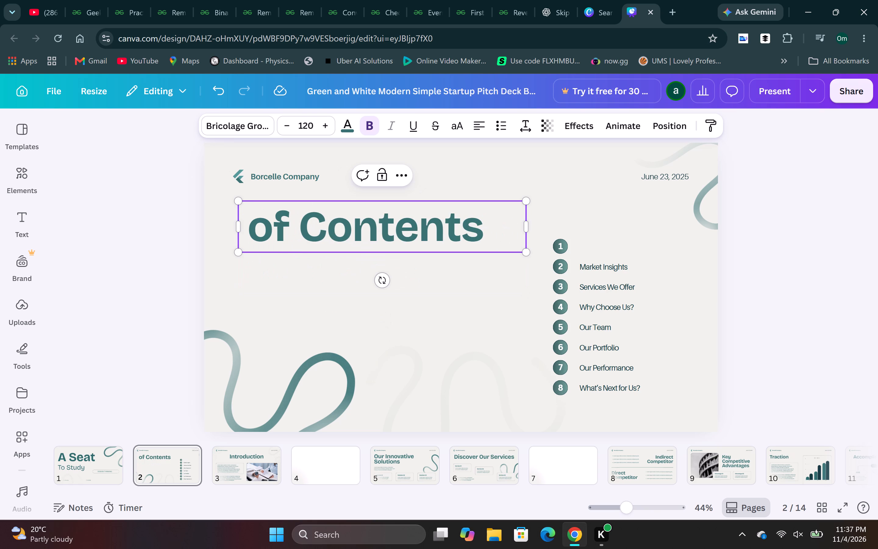
pyautogui.hotkey('shift', 't')
pyautogui.press('BackSpace')
pyautogui.write('TA')
pyautogui.press('BackSpace')
pyautogui.write('able')
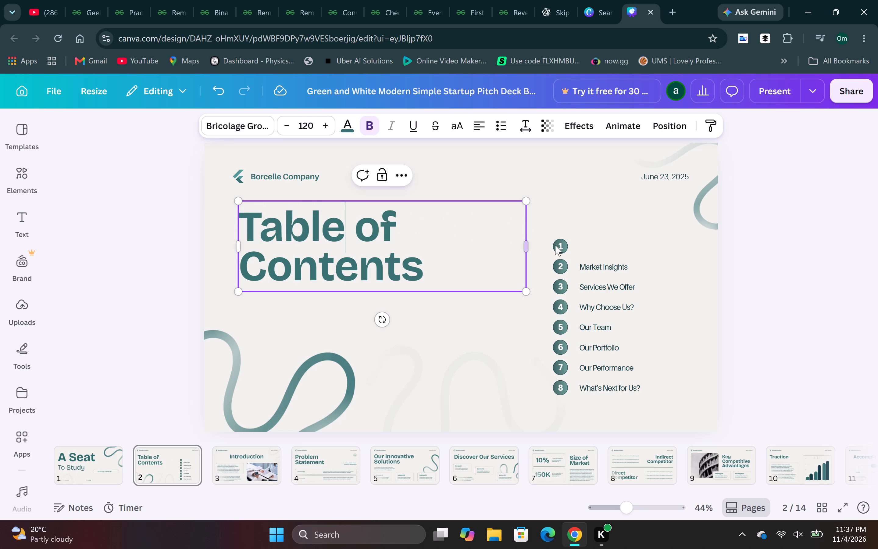
# Delete the contents entries beside numbers 2 to 8 on slide 2, from "Market Insights" to "What's Next for Us?".
pyautogui.moveTo(574, 263); pyautogui.dragTo(606, 383)
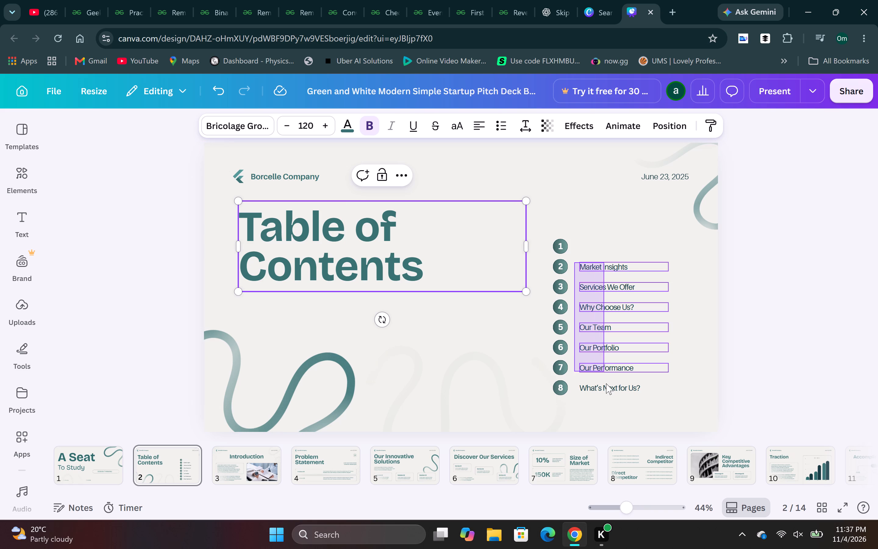
pyautogui.moveTo(606, 383); pyautogui.dragTo(616, 397)
pyautogui.press('BackSpace')
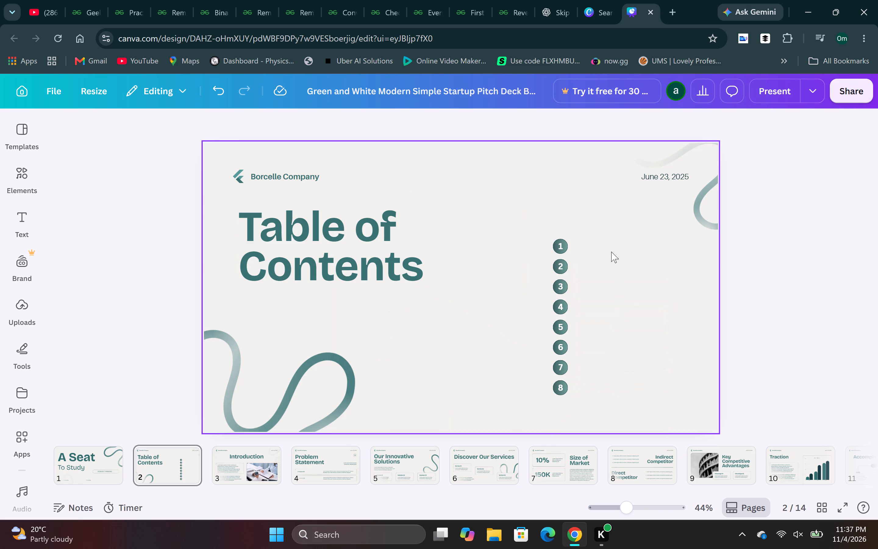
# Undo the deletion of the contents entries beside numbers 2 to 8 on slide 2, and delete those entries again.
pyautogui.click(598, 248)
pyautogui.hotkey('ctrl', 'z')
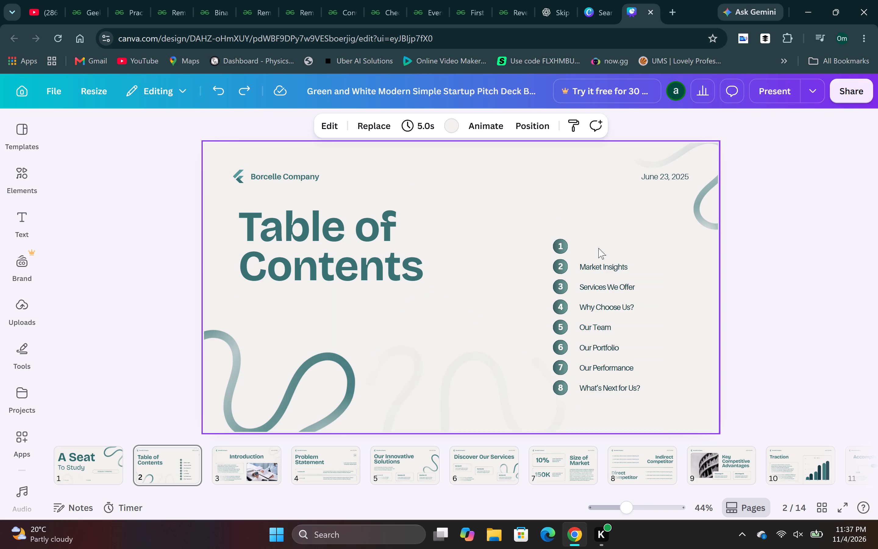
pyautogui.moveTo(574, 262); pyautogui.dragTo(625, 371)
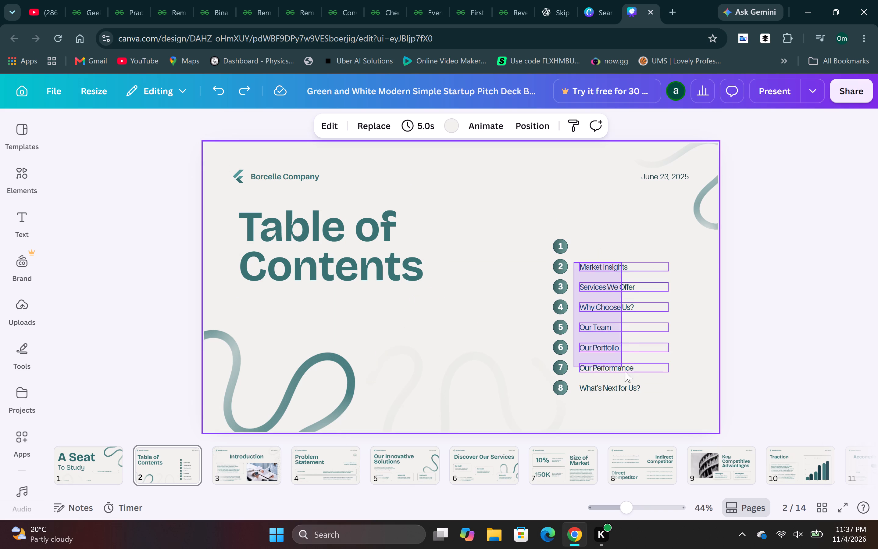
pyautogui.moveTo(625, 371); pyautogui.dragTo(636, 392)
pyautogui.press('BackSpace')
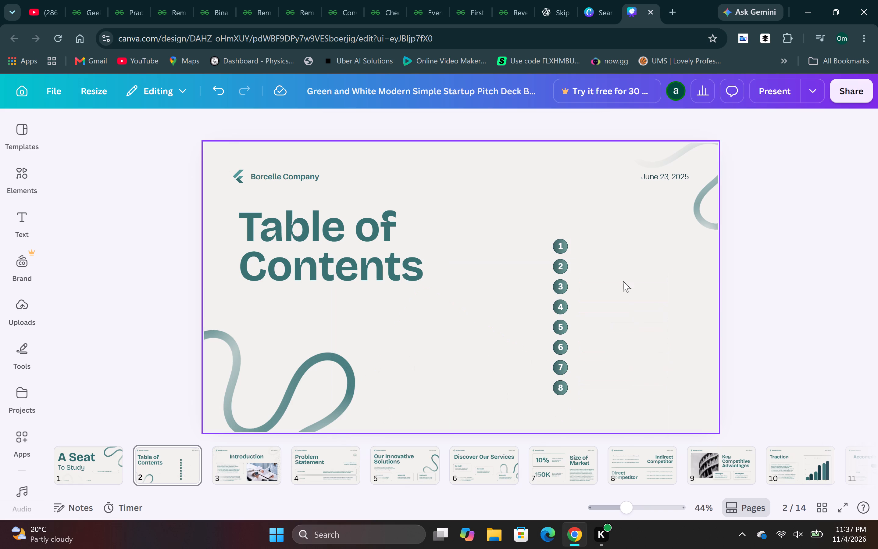
# Move the green wavy line graphic in slide 2's lower-left corner slightly up and to the right.
pyautogui.moveTo(302, 382); pyautogui.dragTo(333, 379)
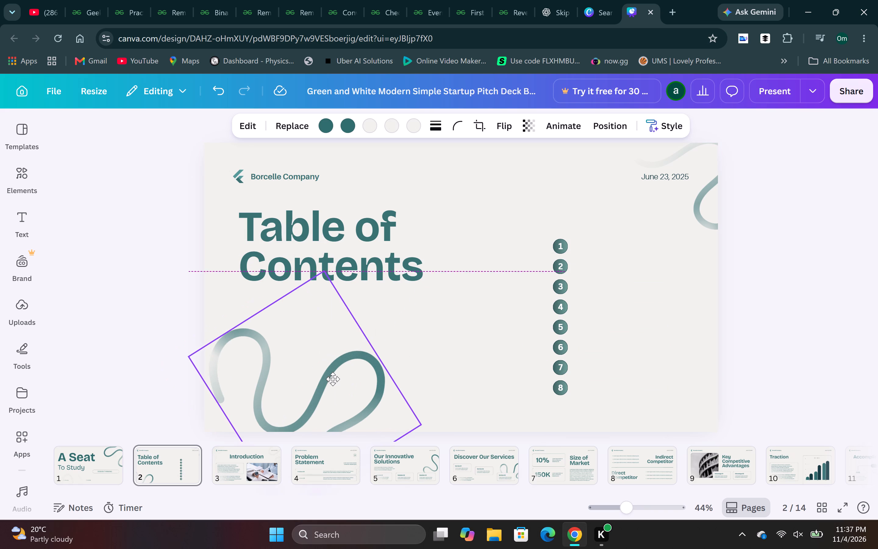
pyautogui.moveTo(333, 379); pyautogui.dragTo(317, 373)
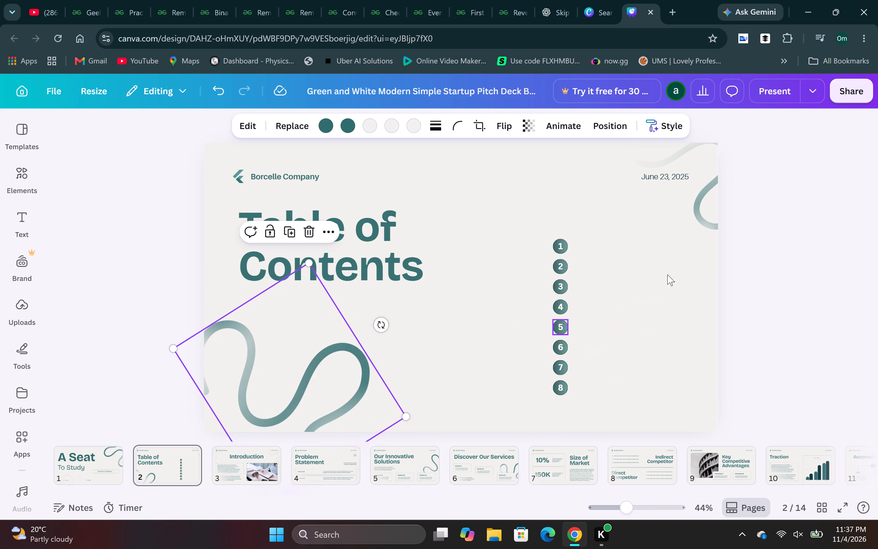
# Delete the "June 23, 2025" date from the upper-right corner of slide 2.
pyautogui.click(671, 178)
pyautogui.press('BackSpace')
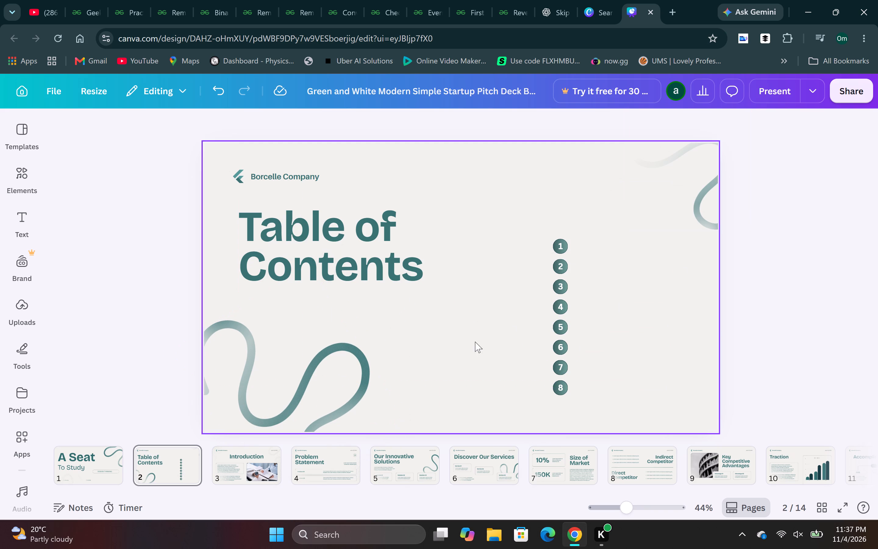
# Replace the outlined box's placeholder paragraph on slide 3, Introduction, with "A seat to study state that a table with silent sourrounding".
pyautogui.click(271, 464)
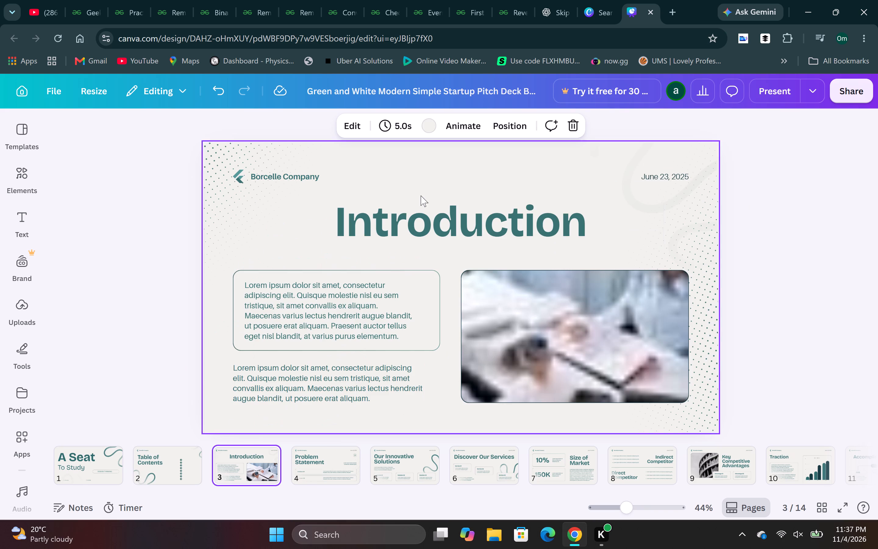
pyautogui.click(415, 219)
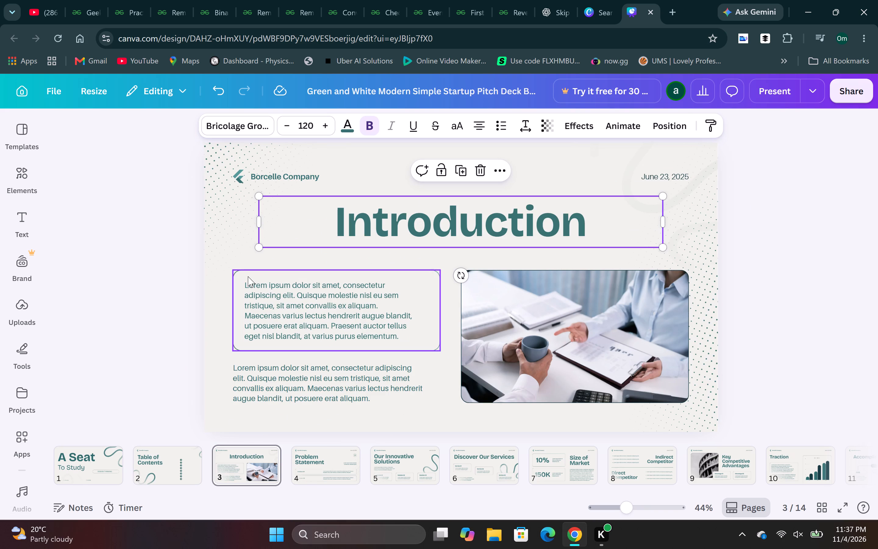
pyautogui.moveTo(245, 281); pyautogui.dragTo(337, 322)
pyautogui.tripleClick(337, 322)
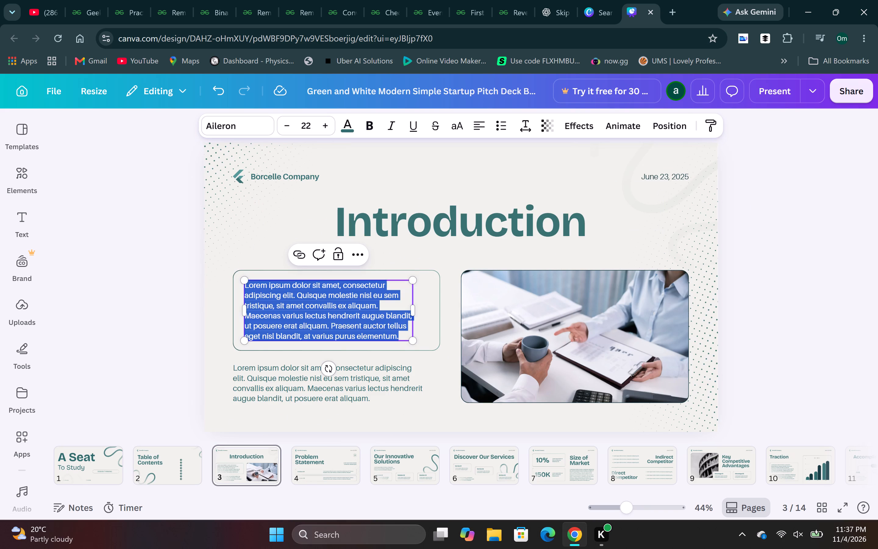
pyautogui.press('BackSpace')
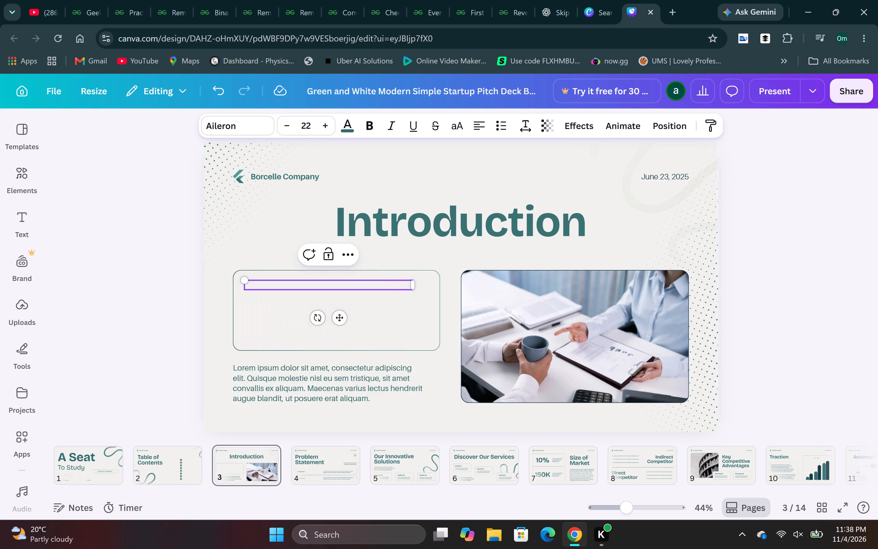
pyautogui.write('A seat')
pyautogui.press('space')
pyautogui.write('to')
pyautogui.press('space')
pyautogui.press('space')
pyautogui.write('study sate that')
pyautogui.press('space')
pyautogui.write('a')
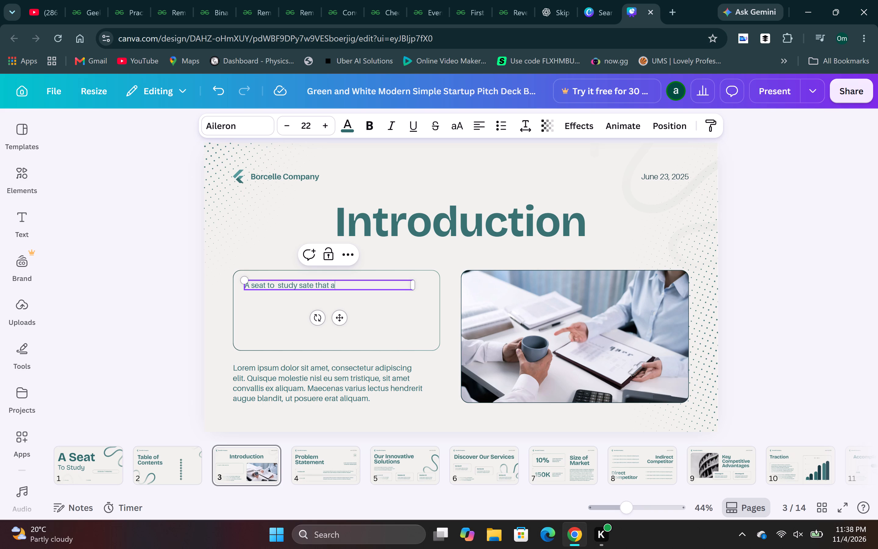
pyautogui.press('space')
pyautogui.write('tab')
pyautogui.press('BackSpace')
pyautogui.press('BackSpace')
pyautogui.press('BackSpace')
pyautogui.press('BackSpace')
pyautogui.press('BackSpace')
pyautogui.press('BackSpace')
pyautogui.press('BackSpace')
pyautogui.press('BackSpace')
pyautogui.press('BackSpace')
pyautogui.press('BackSpace')
pyautogui.press('BackSpace')
pyautogui.press('BackSpace')
pyautogui.press('BackSpace')
pyautogui.press('BackSpace')
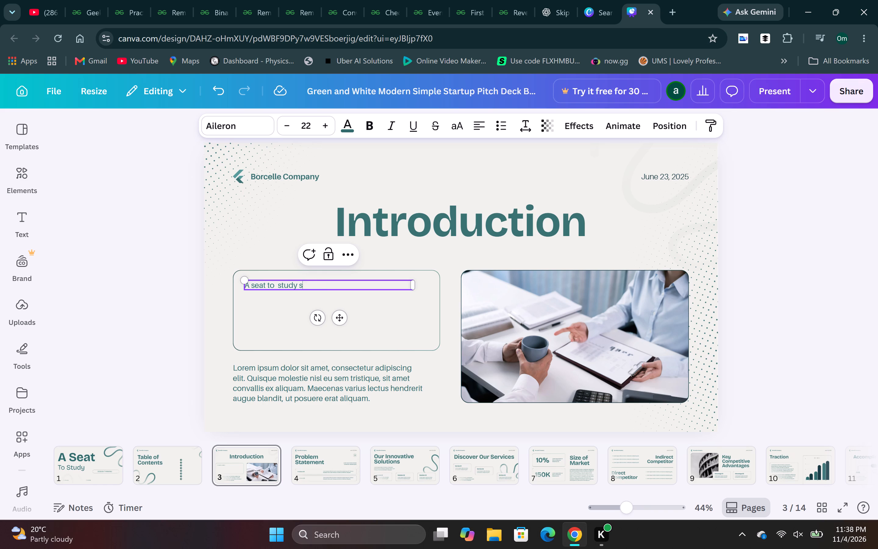
pyautogui.write('tate that a table is re')
pyautogui.press('BackSpace')
pyautogui.press('BackSpace')
pyautogui.press('BackSpace')
pyautogui.press('BackSpace')
pyautogui.press('BackSpace')
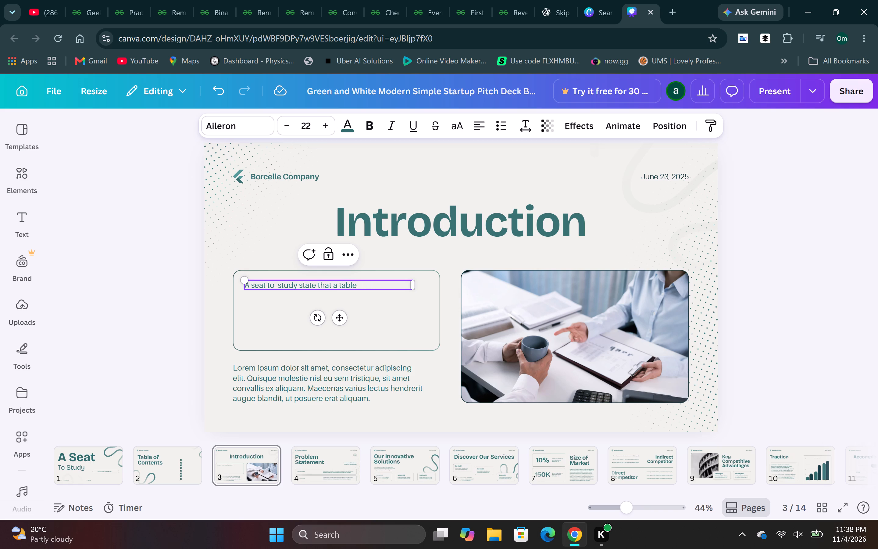
pyautogui.press('w')
pyautogui.write('ith')
pyautogui.press('space')
pyautogui.write('silent')
pyautogui.press('space')
pyautogui.write('sourrounding')
pyautogui.press('space')
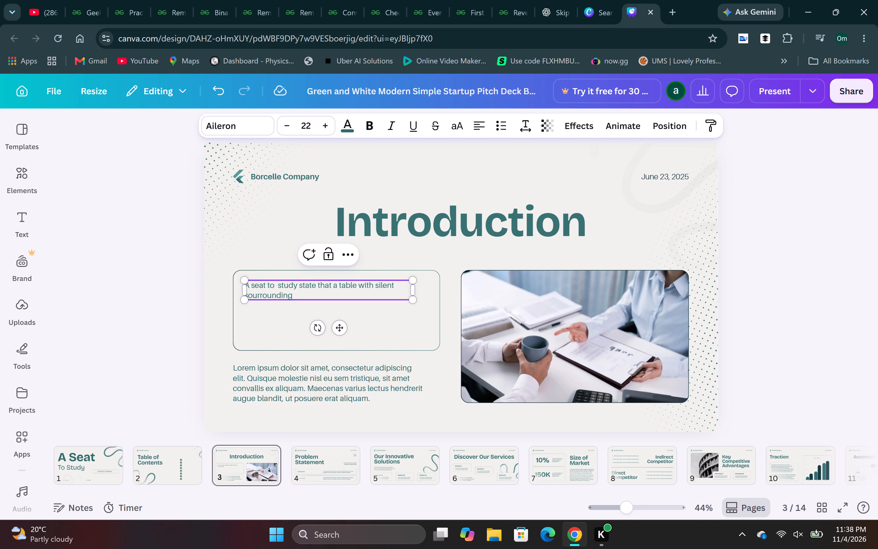
# Complete the first sentence in slide 3's outlined box with "is require to foucs on study .".
pyautogui.write('is re')
pyautogui.write('quire fro')
pyautogui.press('space')
pyautogui.press('BackSpace')
pyautogui.press('BackSpace')
pyautogui.press('BackSpace')
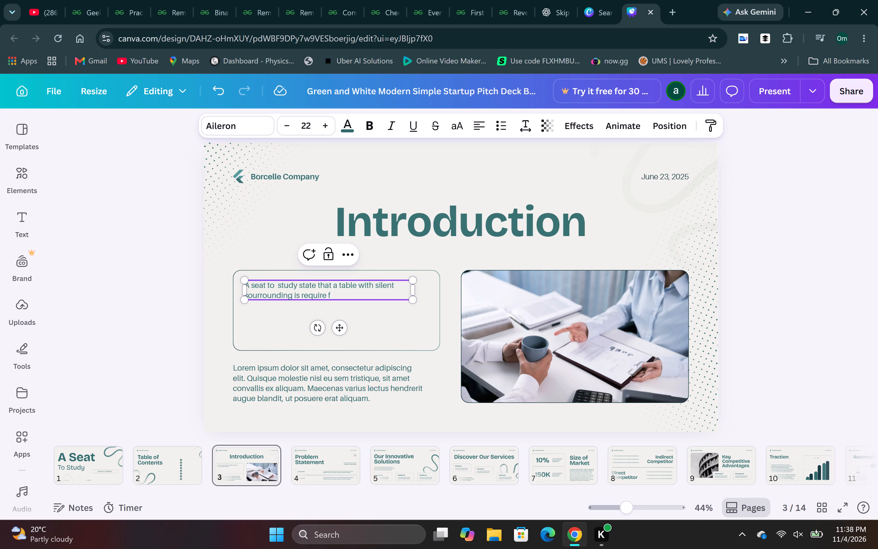
pyautogui.write('or')
pyautogui.press('space')
pyautogui.write('coun')
pyautogui.press('BackSpace')
pyautogui.press('BackSpace')
pyautogui.press('BackSpace')
pyautogui.press('BackSpace')
pyautogui.write('goo')
pyautogui.press('BackSpace')
pyautogui.press('BackSpace')
pyautogui.press('BackSpace')
pyautogui.press('BackSpace')
pyautogui.press('BackSpace')
pyautogui.press('BackSpace')
pyautogui.press('BackSpace')
pyautogui.write('t o')
pyautogui.press('BackSpace')
pyautogui.press('BackSpace')
pyautogui.write('o')
pyautogui.press('space')
pyautogui.write('foucs on study')
pyautogui.press('space')
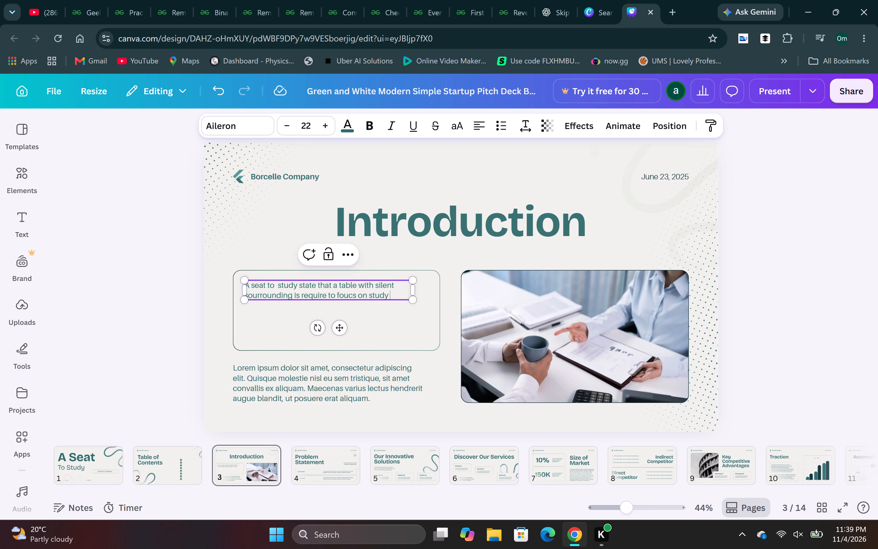
pyautogui.press('.')
# Begin a second sentence in the outlined box on the Introduction slide with "And during the".
pyautogui.write('And')
pyautogui.press('space')
pyautogui.write('in the')
pyautogui.press('space')
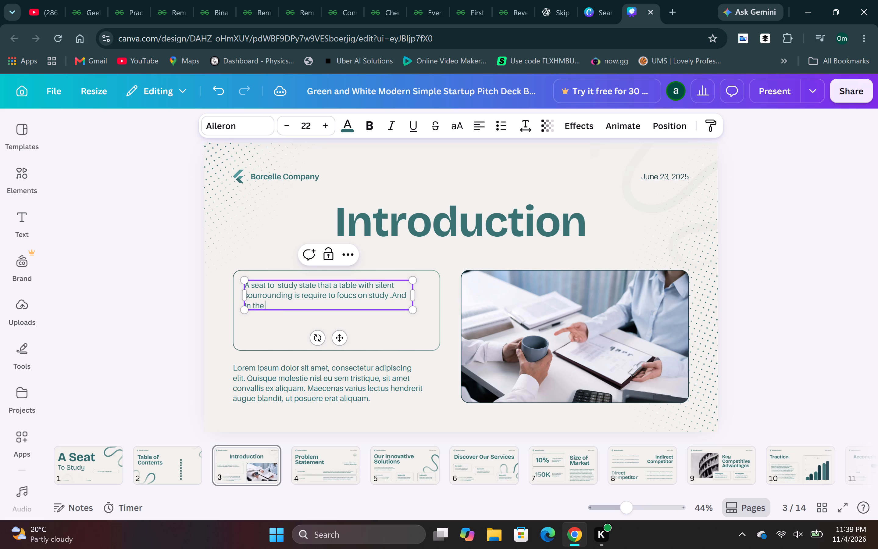
pyautogui.press('BackSpace')
pyautogui.press('BackSpace')
pyautogui.press('BackSpace')
pyautogui.press('BackSpace')
pyautogui.press('BackSpace')
pyautogui.press('BackSpace')
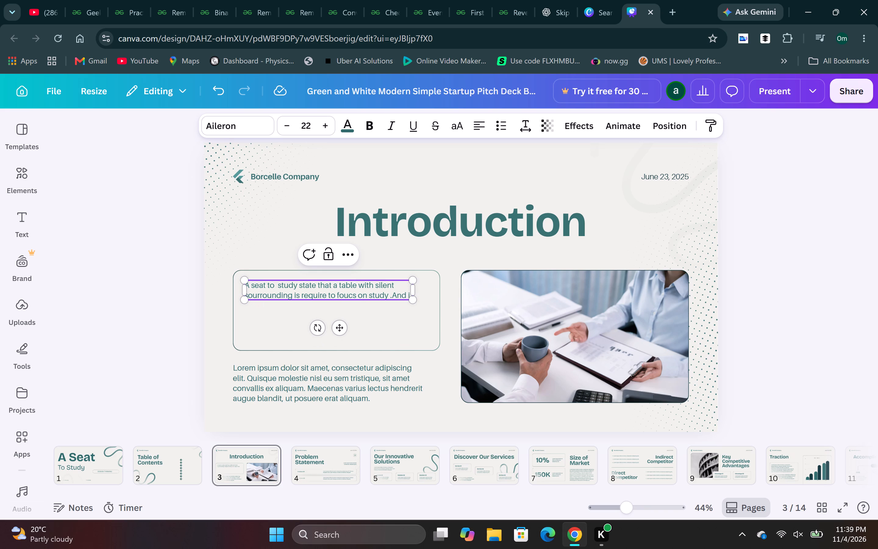
pyautogui.press('BackSpace')
pyautogui.write('during the')
pyautogui.press('space')
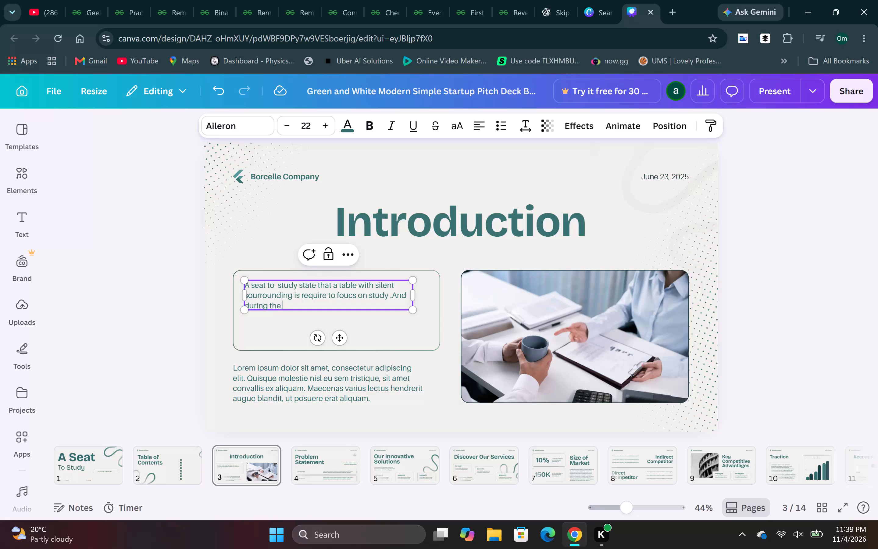
pyautogui.write('co')
pyautogui.press('BackSpace')
pyautogui.press('BackSpace')
# Continue the outlined box's sentence with "exam library are unevenly fill with the crowed of student soo student suffer for a right palce to sudy".
pyautogui.write('exam library are uneven')
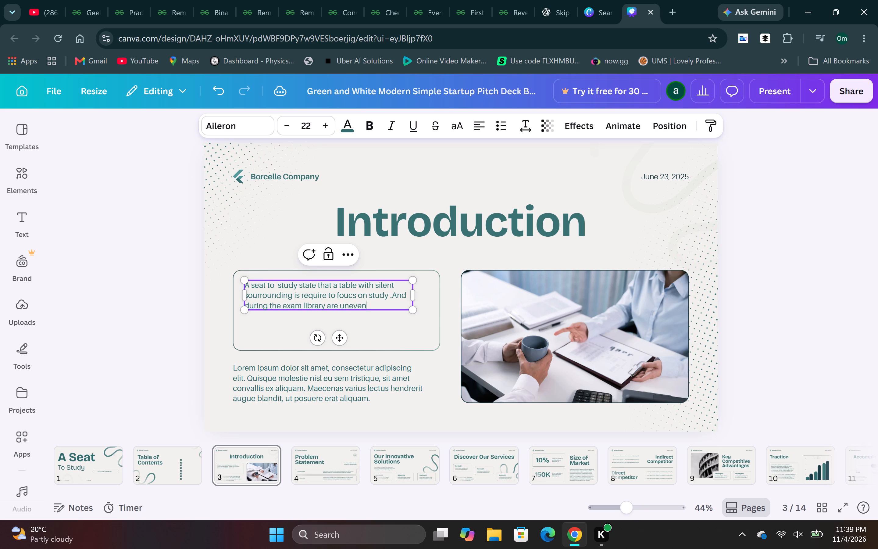
pyautogui.write('ly')
pyautogui.press('space')
pyautogui.write('fill')
pyautogui.press('space')
pyautogui.write('with the crowed of student')
pyautogui.press('space')
pyautogui.press('d')
pyautogui.press('BackSpace')
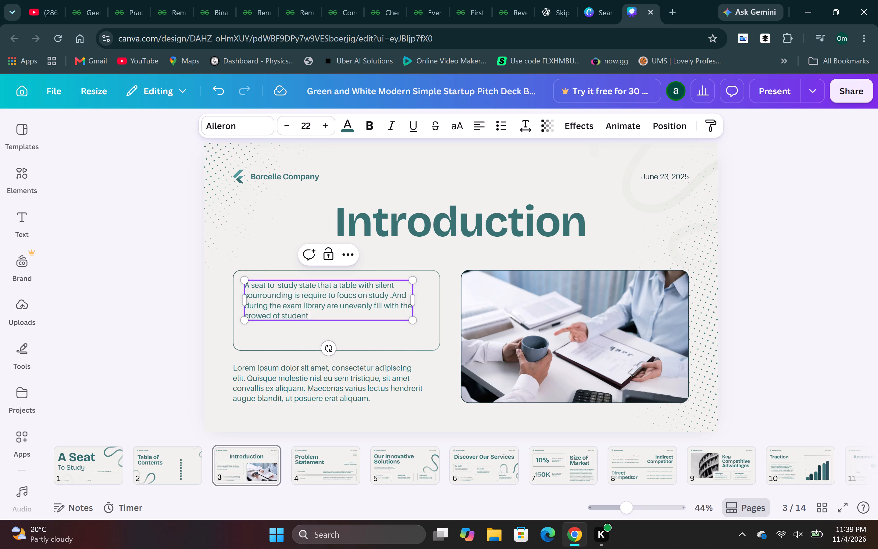
pyautogui.write('soo student')
pyautogui.press('space')
pyautogui.write('suffer for a right palce to su')
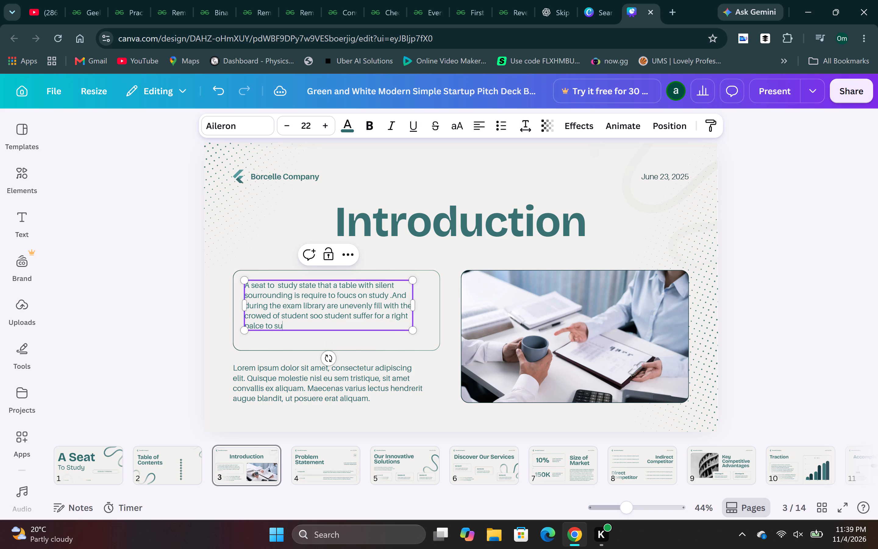
pyautogui.write('dy')
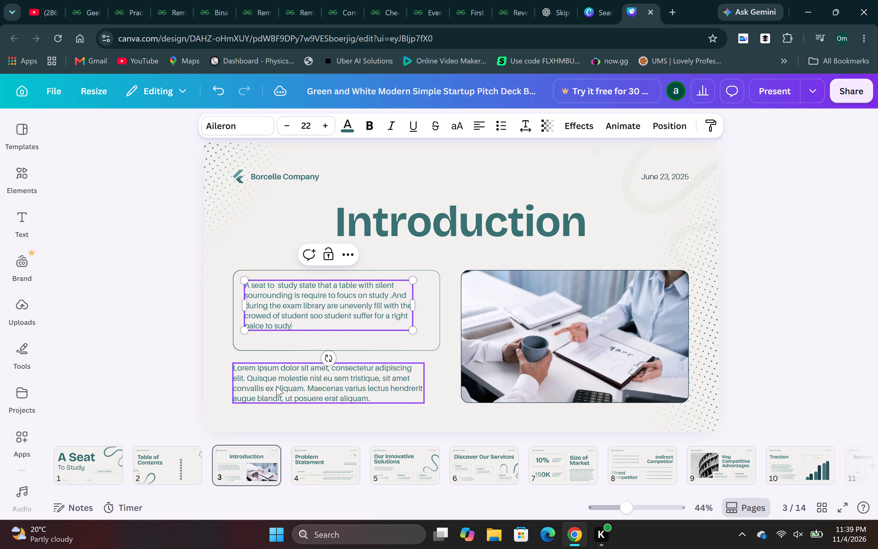
# Delete the Lorem ipsum paragraph below the outlined box on the Introduction slide.
pyautogui.click(276, 386)
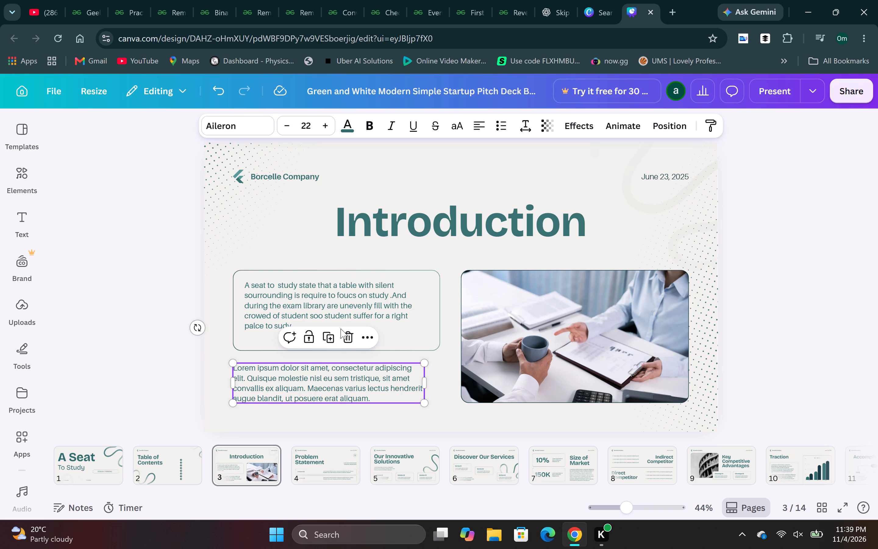
pyautogui.click(344, 340)
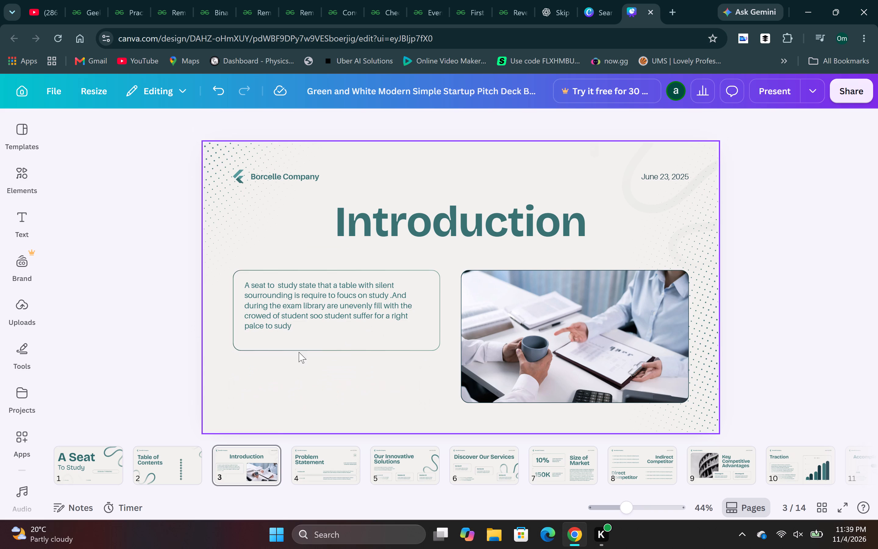
# Correct the last word of the outlined box's paragraph to "study" and end the sentence with a period.
pyautogui.click(296, 329)
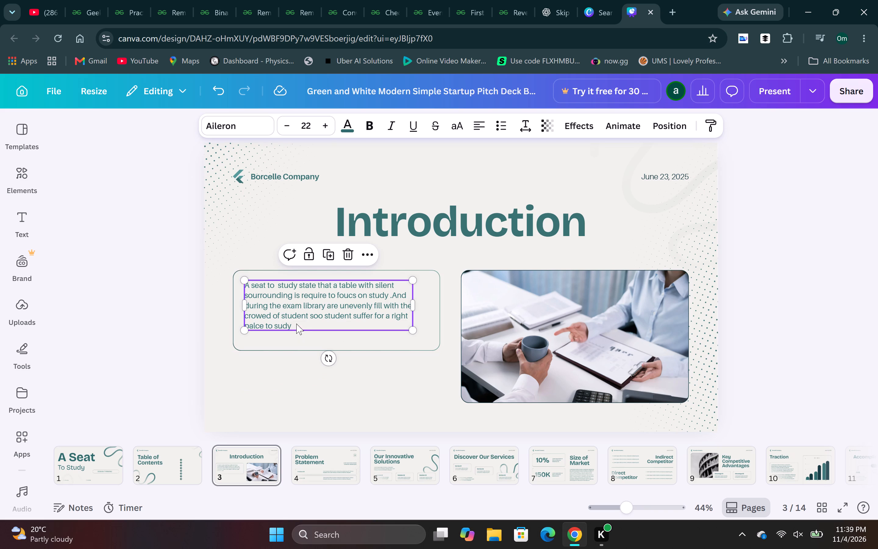
pyautogui.click(296, 324)
pyautogui.press('BackSpace')
pyautogui.press('BackSpace')
pyautogui.press('BackSpace')
pyautogui.write('tudy')
pyautogui.press('.')
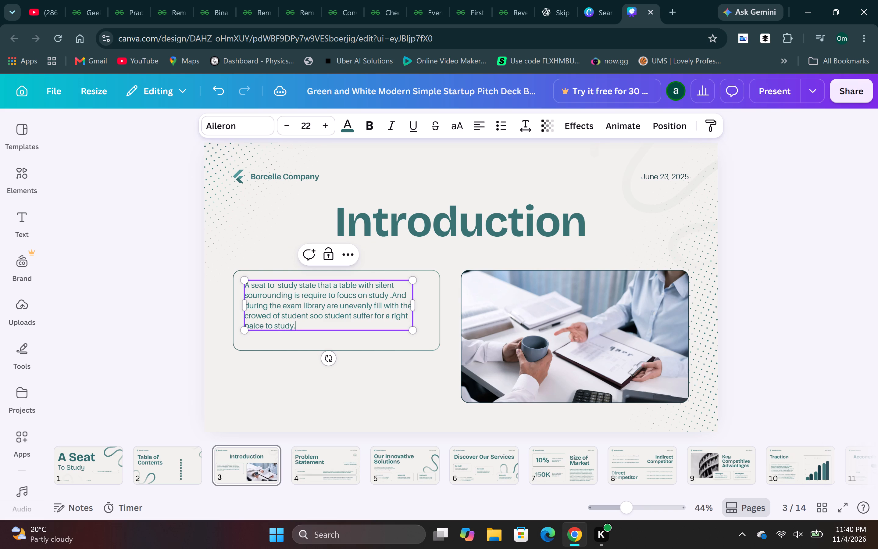
# Replace the Problem 01 placeholder text on slide 4, Problem Statement, with "My student prefer solo studies".
pyautogui.click(312, 461)
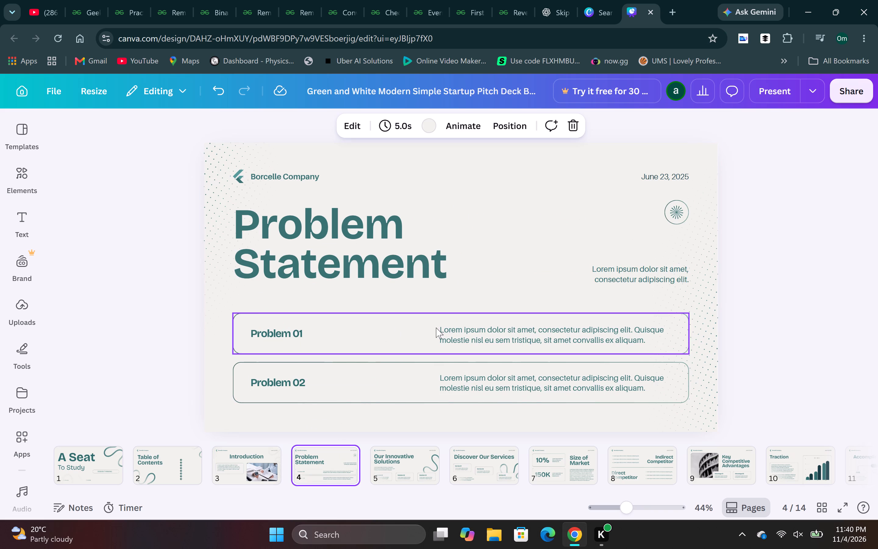
pyautogui.doubleClick(445, 328)
pyautogui.press('BackSpace')
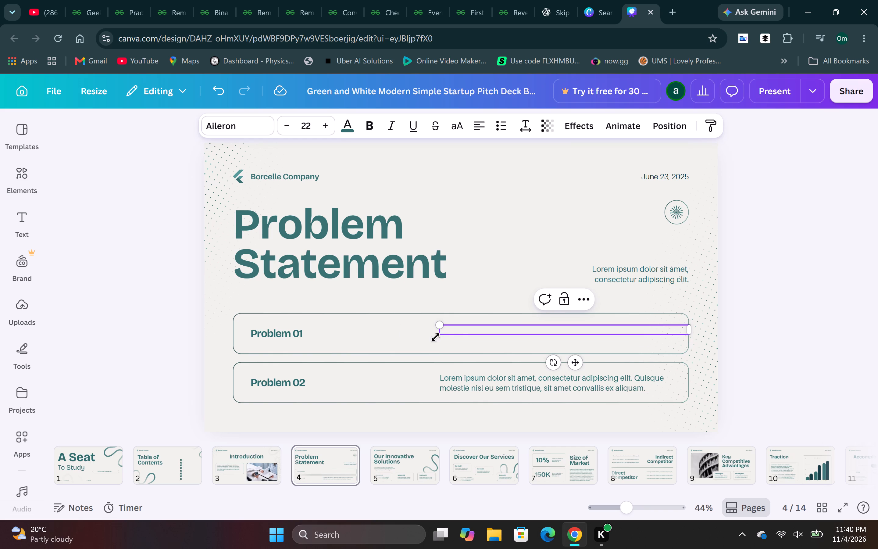
pyautogui.click(463, 330)
pyautogui.hotkey('shift', 'm')
pyautogui.write('y')
pyautogui.press('space')
pyautogui.press('s')
pyautogui.write('tudent prefer')
pyautogui.press('space')
pyautogui.write('solo studies')
pyautogui.press('space')
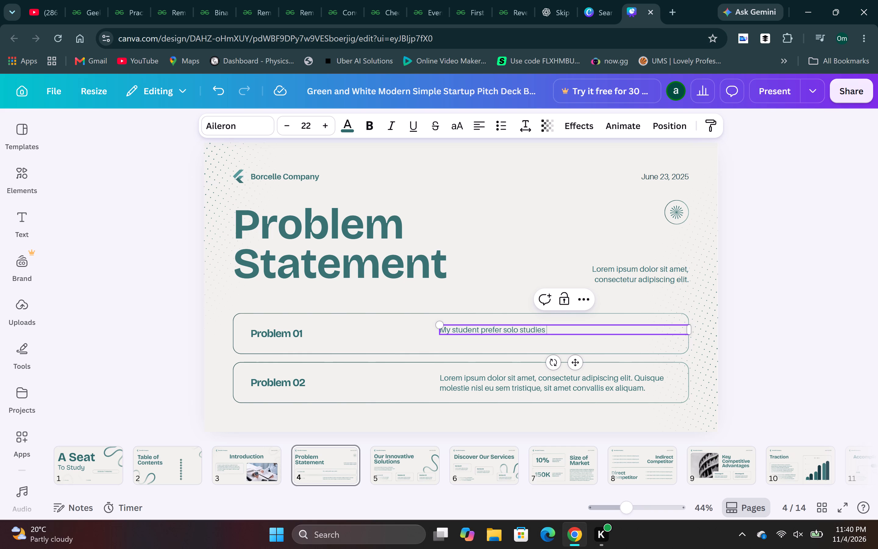
# Continue the Problem 01 description with "Soo they want a peace study table".
pyautogui.write('Soo')
pyautogui.press('space')
pyautogui.write('they')
pyautogui.press('space')
pyautogui.write('an')
pyautogui.press('BackSpace')
pyautogui.press('BackSpace')
pyautogui.write('want a')
pyautogui.press('space')
pyautogui.write('pea')
pyautogui.write('ce')
pyautogui.press('space')
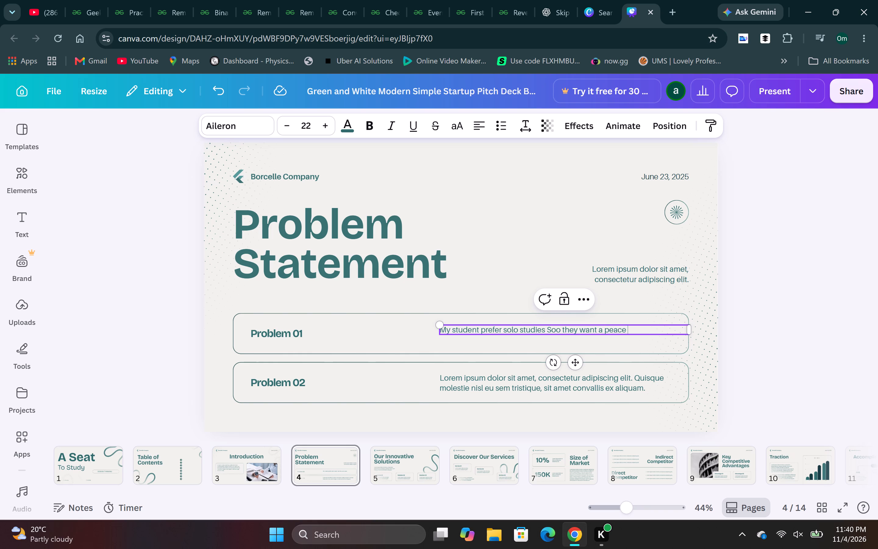
pyautogui.write('study table')
# Finish the Problem 01 description with "with a peace full environment.".
pyautogui.press('space')
pyautogui.write('with a')
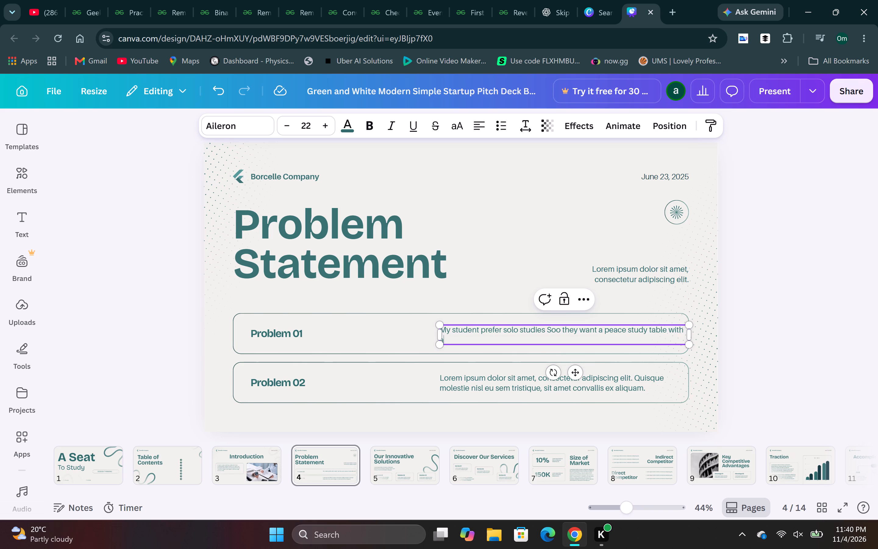
pyautogui.press('space')
pyautogui.press('BackSpace')
pyautogui.press('BackSpace')
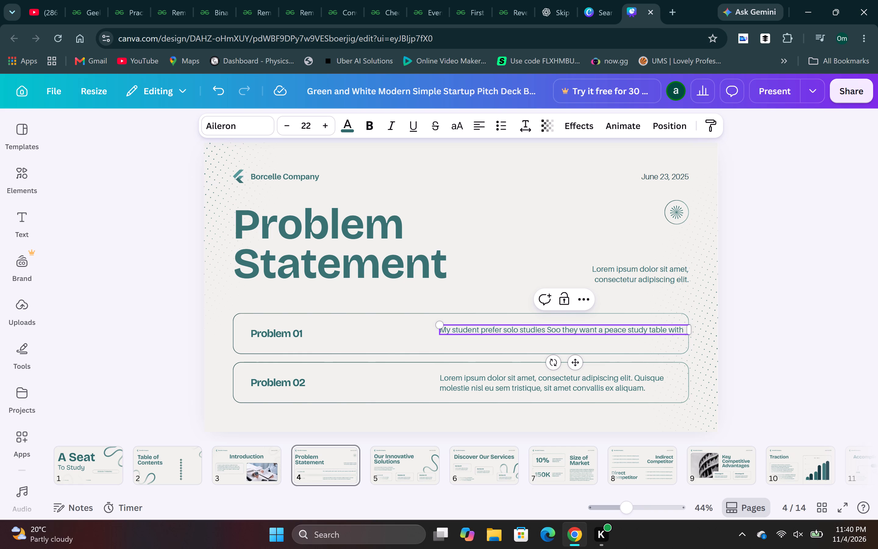
pyautogui.write('a peace')
pyautogui.press('space')
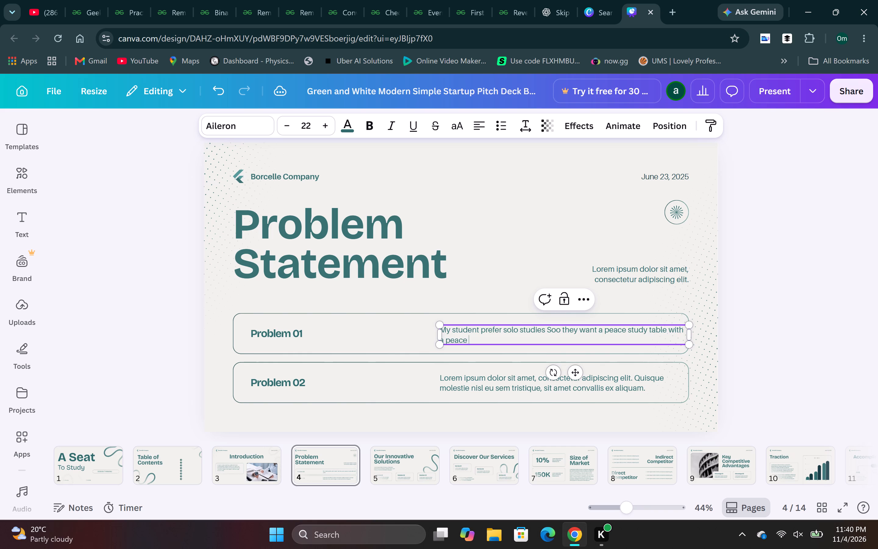
pyautogui.write('full')
pyautogui.press('space')
pyautogui.write('environment')
pyautogui.press('.')
# Clear the placeholder description in the Problem 02 box.
pyautogui.doubleClick(466, 384)
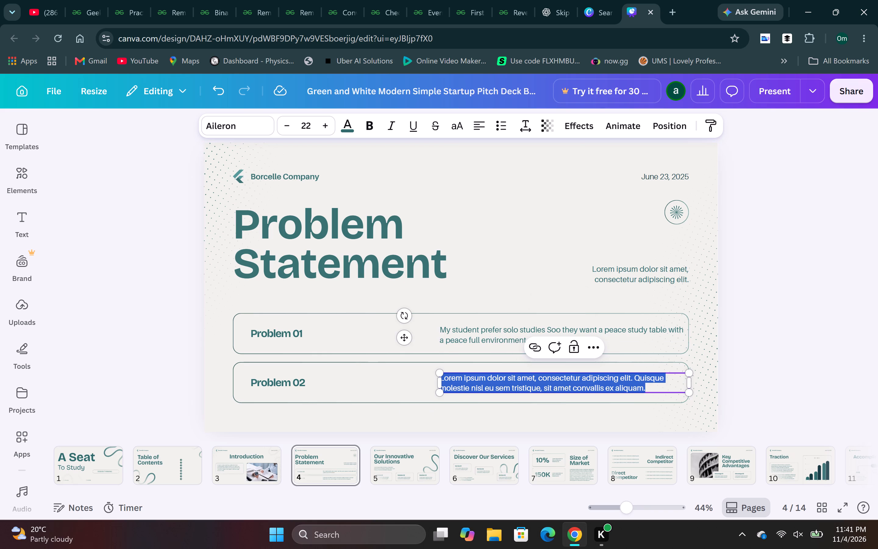
pyautogui.click(466, 384)
pyautogui.press('BackSpace')
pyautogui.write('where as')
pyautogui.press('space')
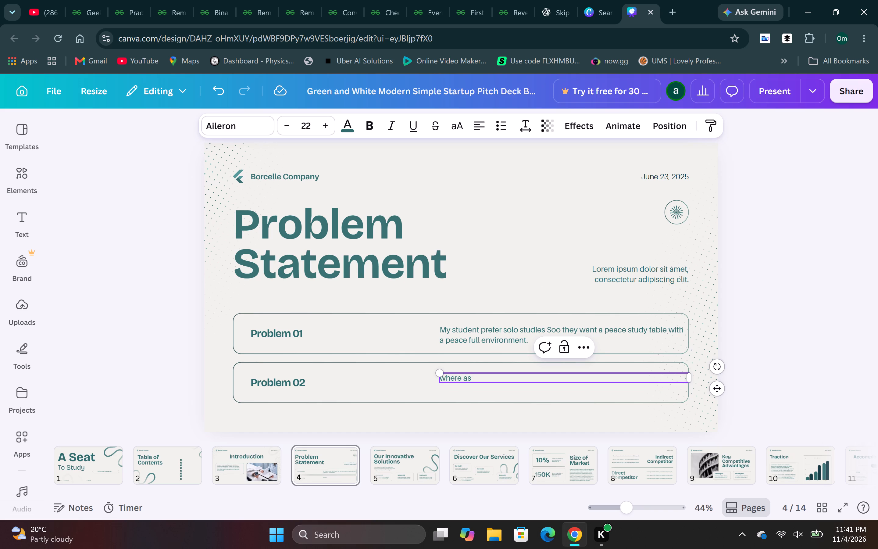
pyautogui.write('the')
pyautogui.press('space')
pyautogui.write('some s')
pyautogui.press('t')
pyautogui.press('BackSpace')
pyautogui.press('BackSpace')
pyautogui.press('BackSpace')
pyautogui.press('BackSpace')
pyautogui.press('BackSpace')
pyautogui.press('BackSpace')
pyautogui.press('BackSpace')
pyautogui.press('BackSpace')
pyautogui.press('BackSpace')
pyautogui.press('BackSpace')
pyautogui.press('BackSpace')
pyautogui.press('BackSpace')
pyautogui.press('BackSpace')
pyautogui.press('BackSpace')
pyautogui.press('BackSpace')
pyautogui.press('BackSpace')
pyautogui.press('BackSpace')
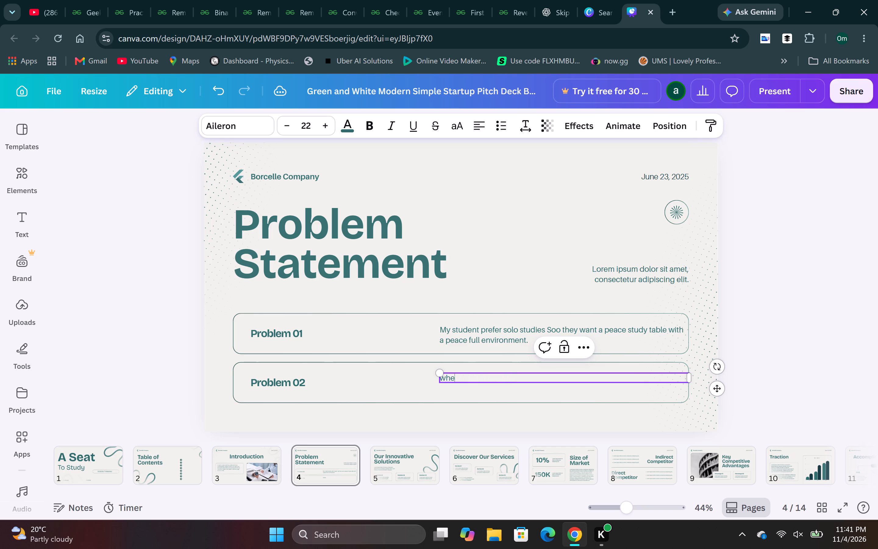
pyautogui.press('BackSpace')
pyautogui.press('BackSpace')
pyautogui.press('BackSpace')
# Begin the Problem 02 description with "SOme student prefer studing".
pyautogui.write('SOme student')
pyautogui.press('space')
pyautogui.write('prefire')
pyautogui.press('space')
pyautogui.press('BackSpace')
pyautogui.press('BackSpace')
pyautogui.press('BackSpace')
pyautogui.press('BackSpace')
pyautogui.write('er')
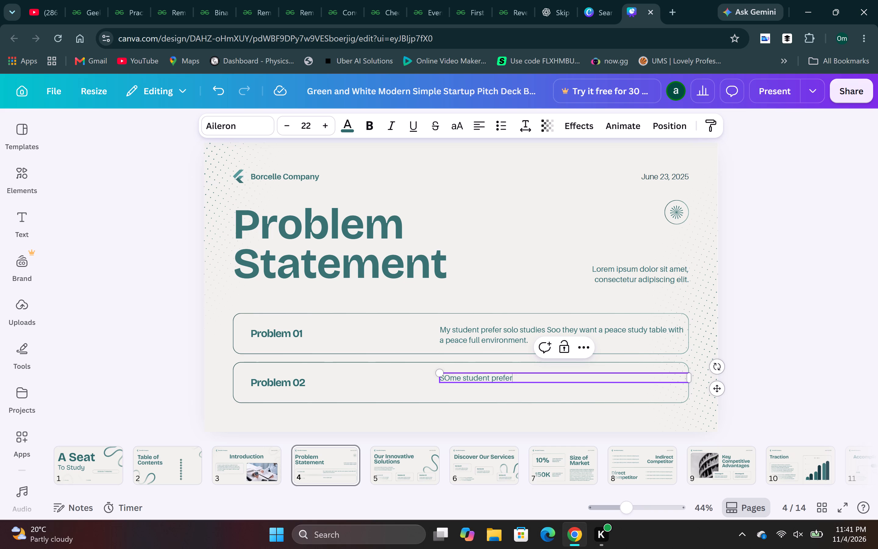
pyautogui.press('space')
pyautogui.write('studing')
pyautogui.press('space')
pyautogui.press('BackSpace')
pyautogui.press('space')
# Continue the Problem 02 description with "with there friens like grou studien" and end with a line break.
pyautogui.write('with there frient')
pyautogui.press('space')
pyautogui.press('BackSpace')
pyautogui.press('BackSpace')
pyautogui.write('s')
pyautogui.press('space')
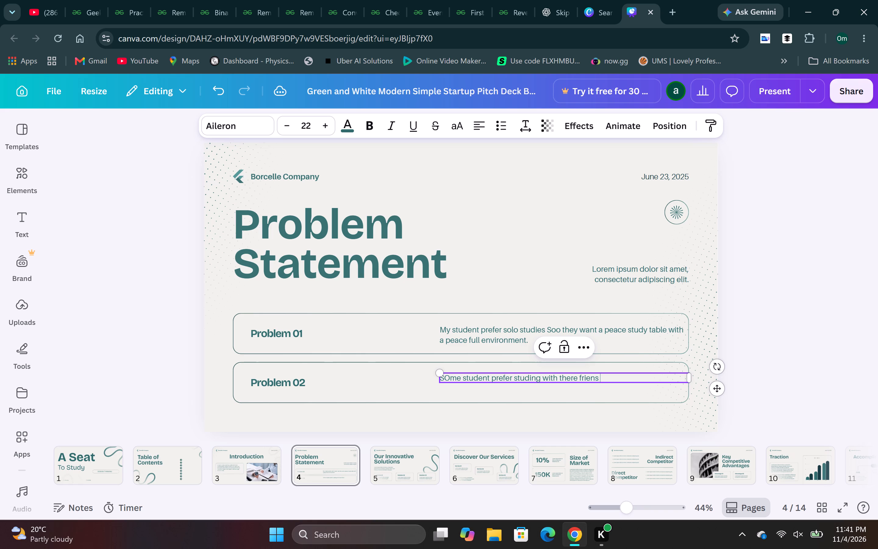
pyautogui.write('like grou studien')
pyautogui.press('Return')
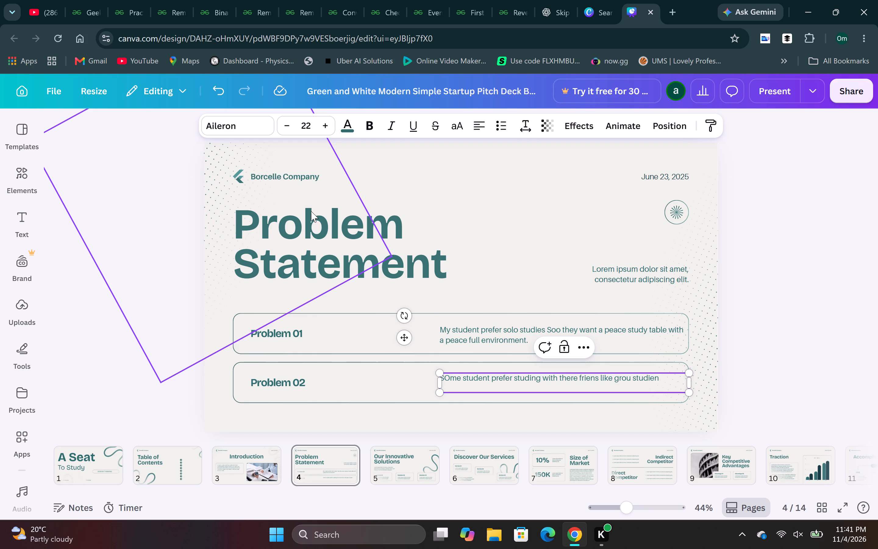
# Delete the Borcelle Company name, its logo and the June 23, 2025 date from the Problem Statement slide.
pyautogui.click(308, 178)
pyautogui.press('BackSpace')
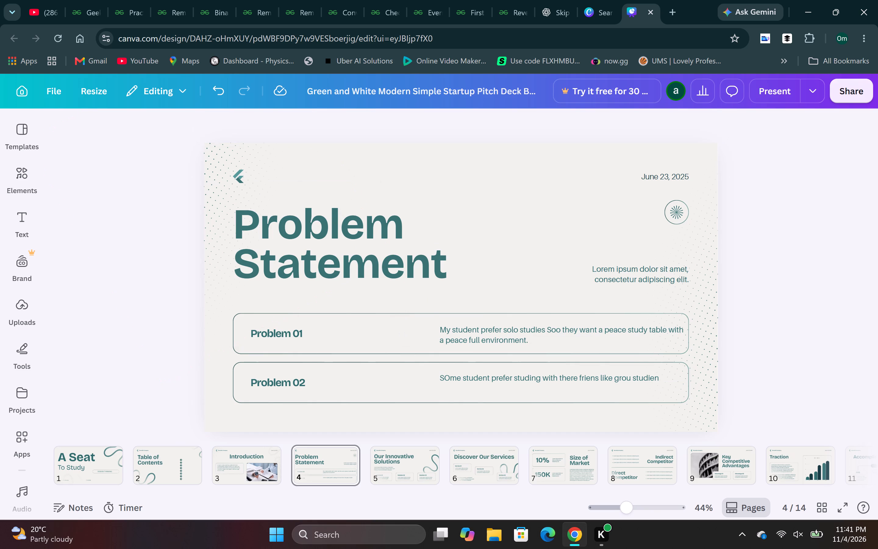
pyautogui.click(232, 162)
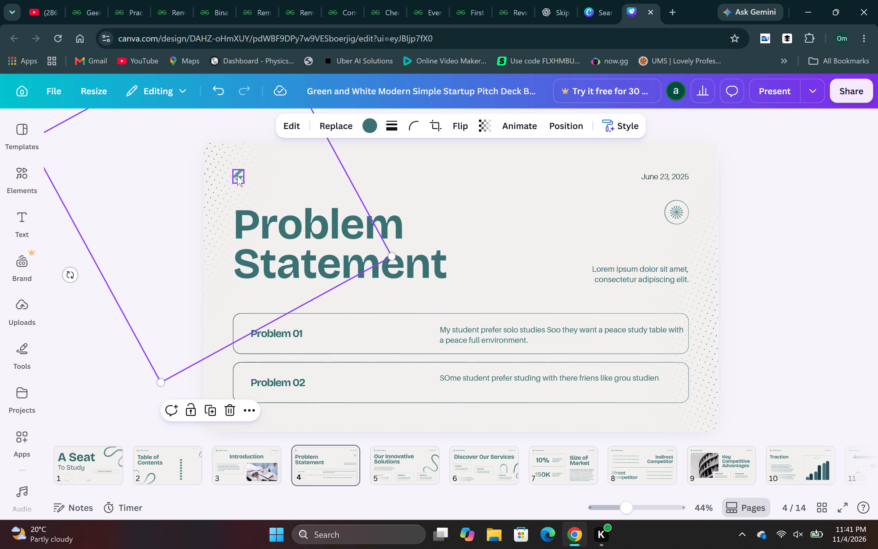
pyautogui.click(237, 175)
pyautogui.press('BackSpace')
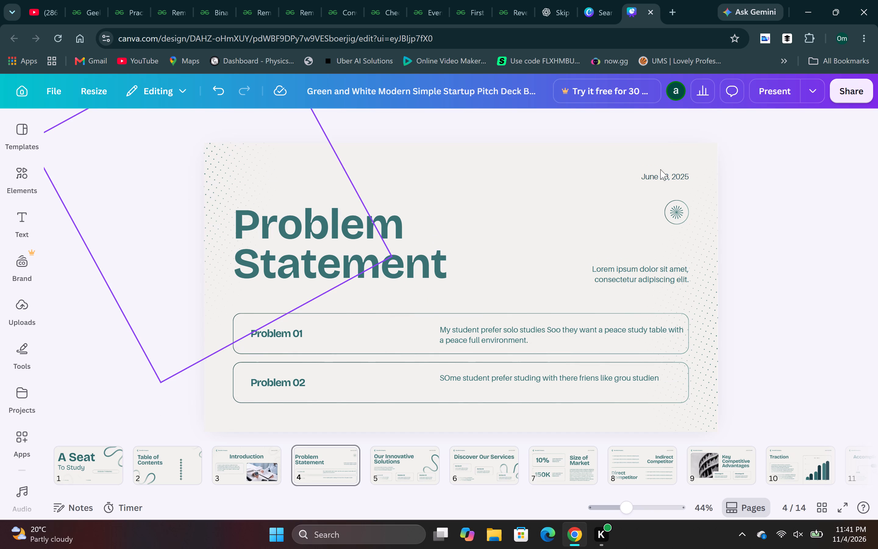
pyautogui.click(669, 175)
pyautogui.press('BackSpace')
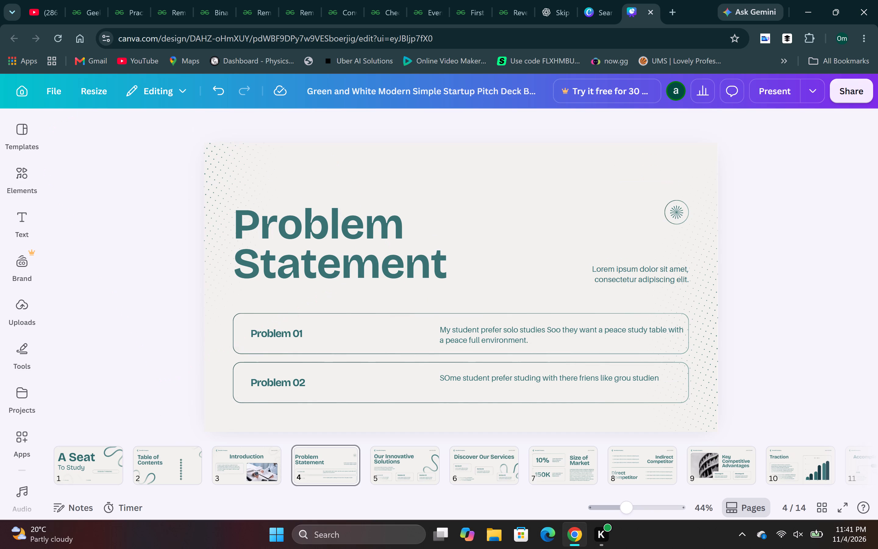
# Delete the lorem ipsum text above the problem boxes and the circle outline around the starburst icon.
pyautogui.click(652, 270)
pyautogui.press('BackSpace')
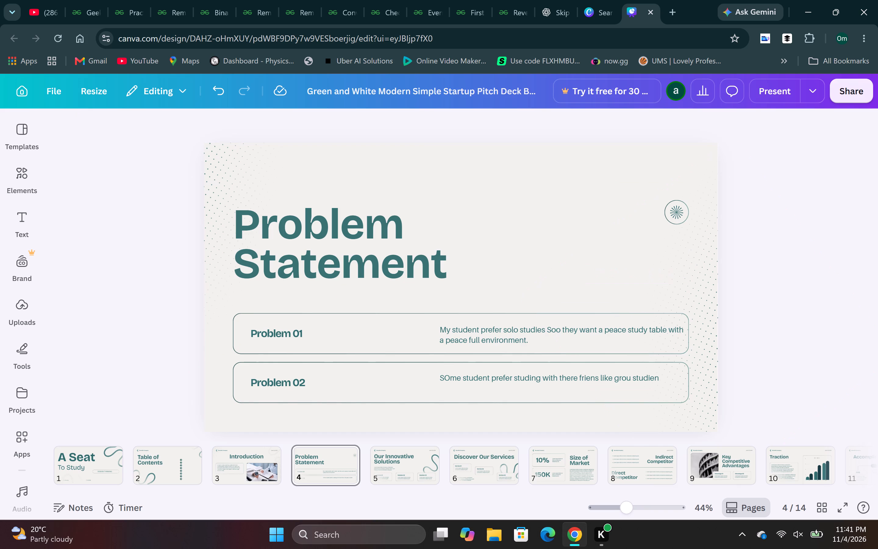
pyautogui.click(671, 205)
pyautogui.press('BackSpace')
# On slide 5, Our Innovative Solutions, delete the Borcelle Company name and its logo.
pyautogui.click(398, 479)
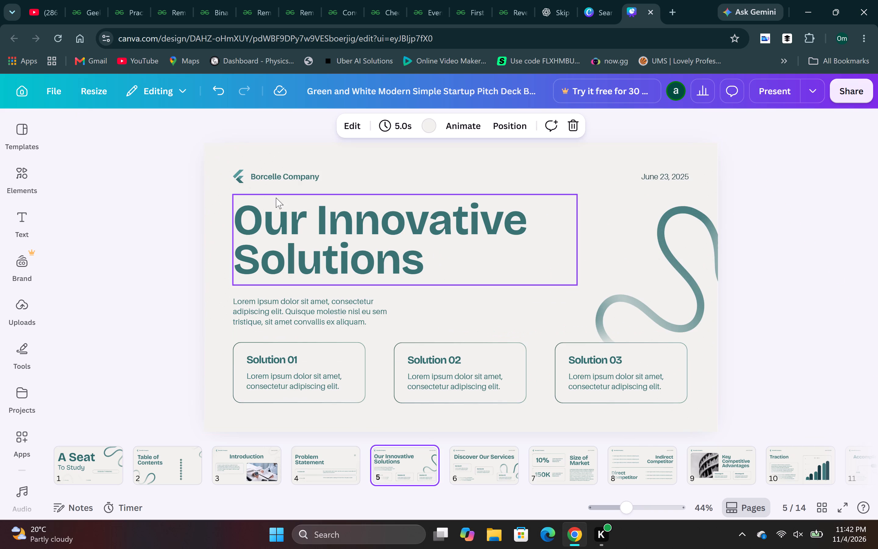
pyautogui.click(308, 175)
pyautogui.press('BackSpace')
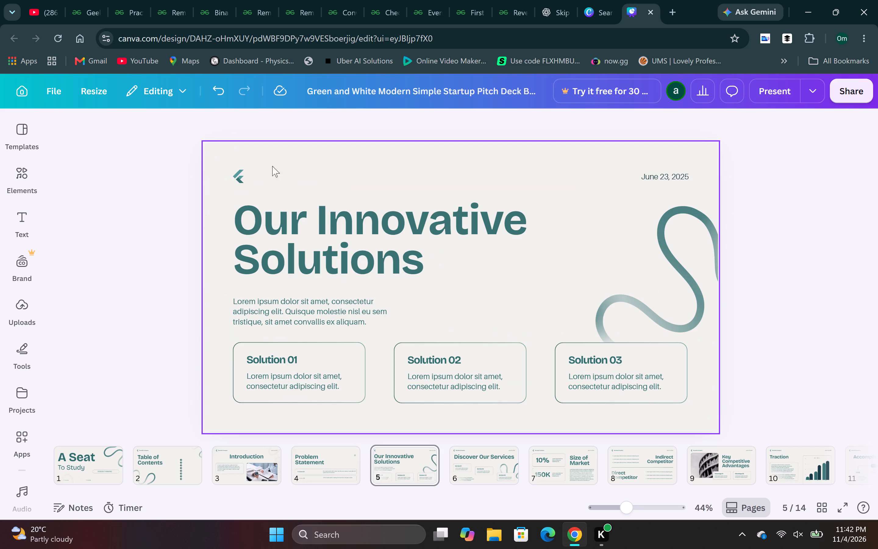
pyautogui.click(242, 174)
pyautogui.click(260, 207)
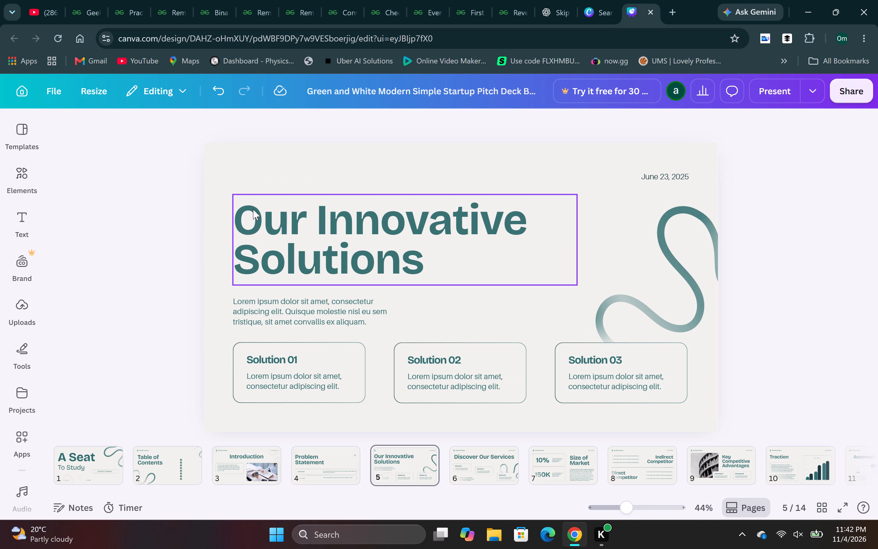
# Move the "Our Innovative Solutions" heading and the paragraph below it upward on the slide.
pyautogui.moveTo(256, 220); pyautogui.dragTo(251, 187)
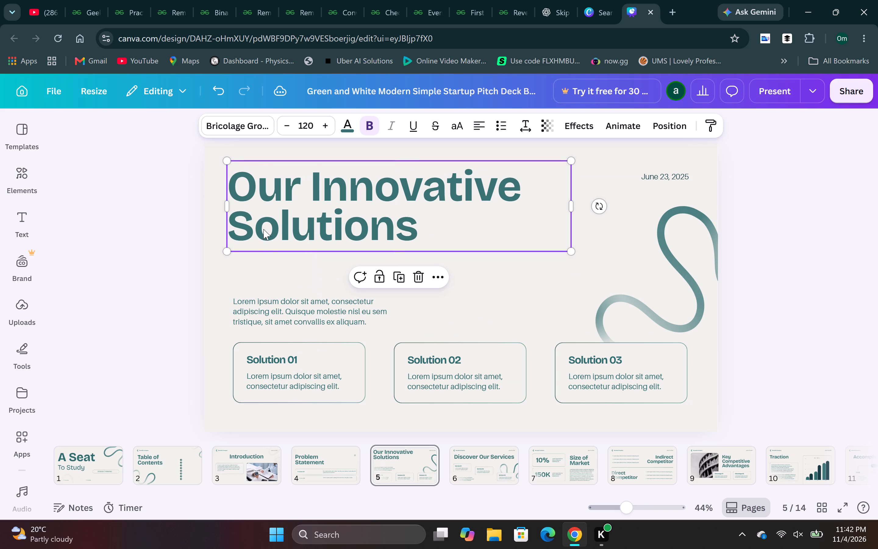
pyautogui.moveTo(248, 307); pyautogui.dragTo(250, 280)
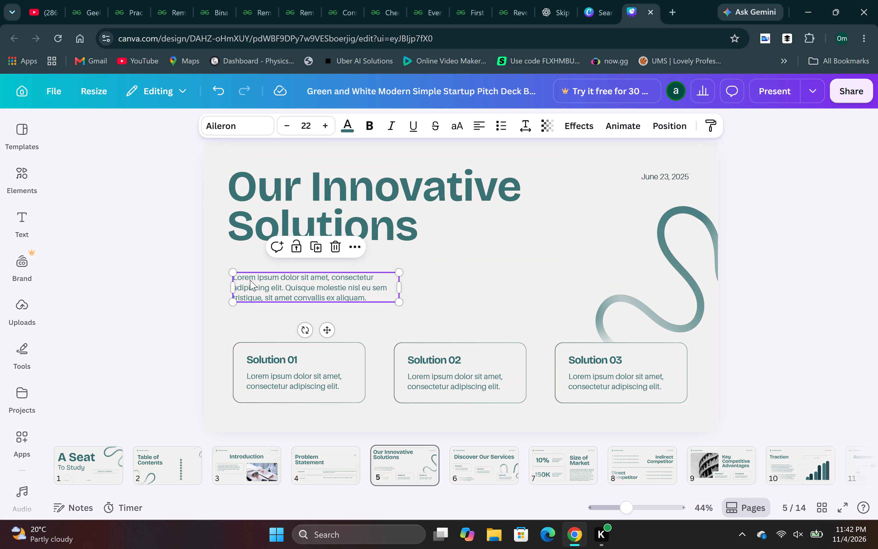
# Move the three Solution boxes with their text and the curved ribbon graphic up together, keeping their horizontal alignment.
pyautogui.click(273, 364)
pyautogui.moveTo(219, 329); pyautogui.dragTo(464, 417)
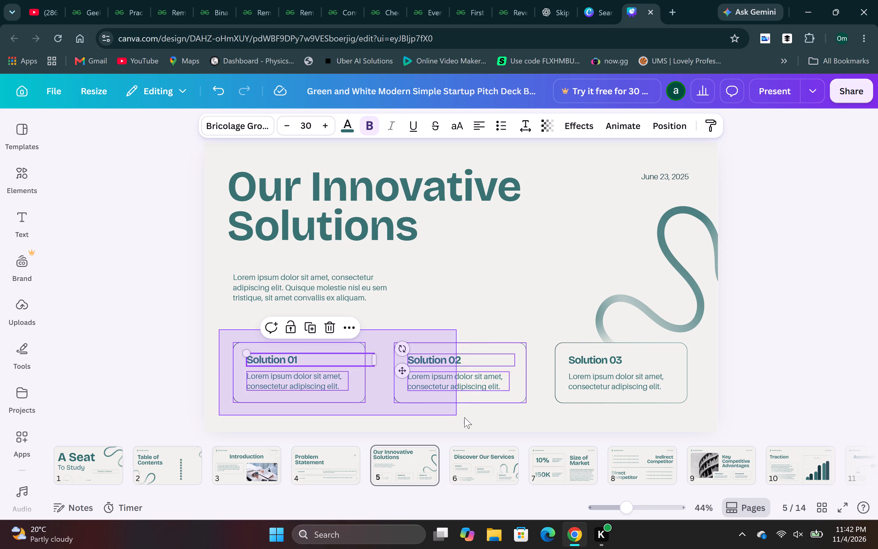
pyautogui.moveTo(464, 417); pyautogui.dragTo(670, 417)
pyautogui.moveTo(505, 383); pyautogui.dragTo(496, 372)
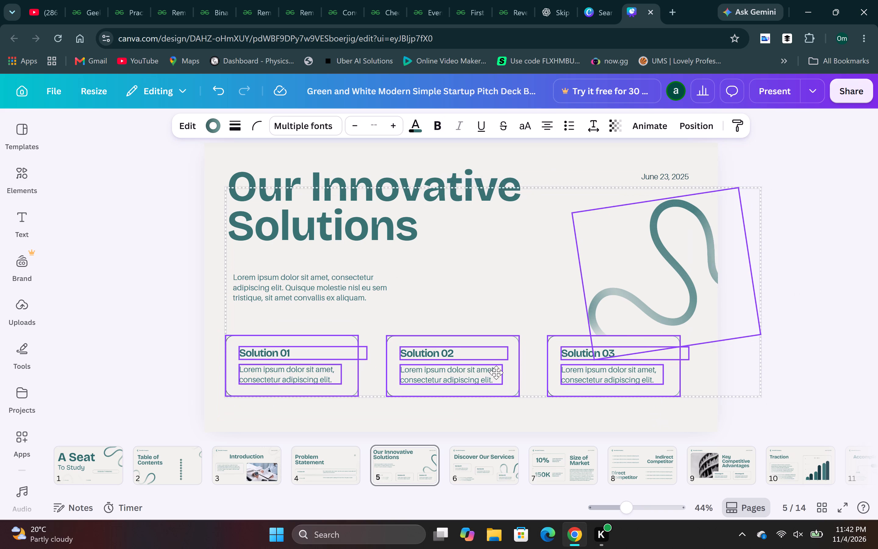
pyautogui.moveTo(496, 372); pyautogui.dragTo(506, 360)
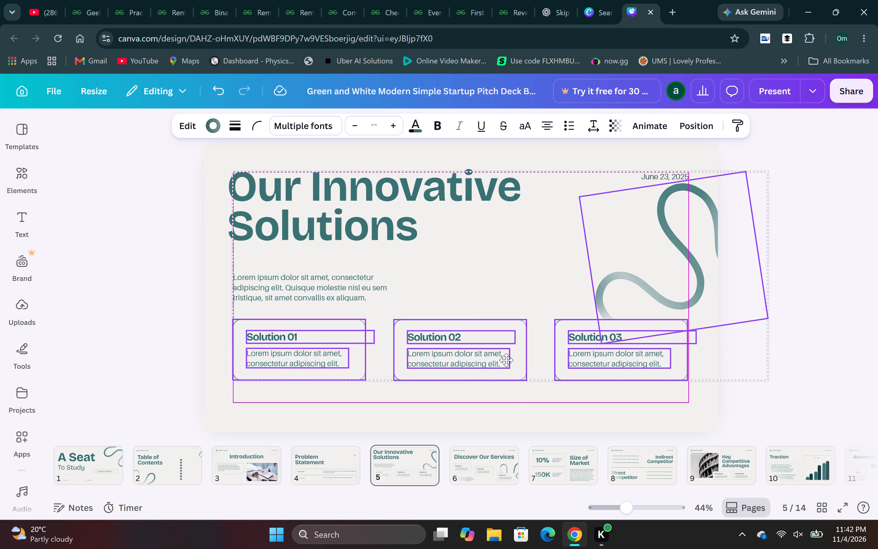
pyautogui.moveTo(506, 360); pyautogui.dragTo(506, 361)
# Delete the June 23, 2025 date from the Our Innovative Solutions slide.
pyautogui.click(637, 175)
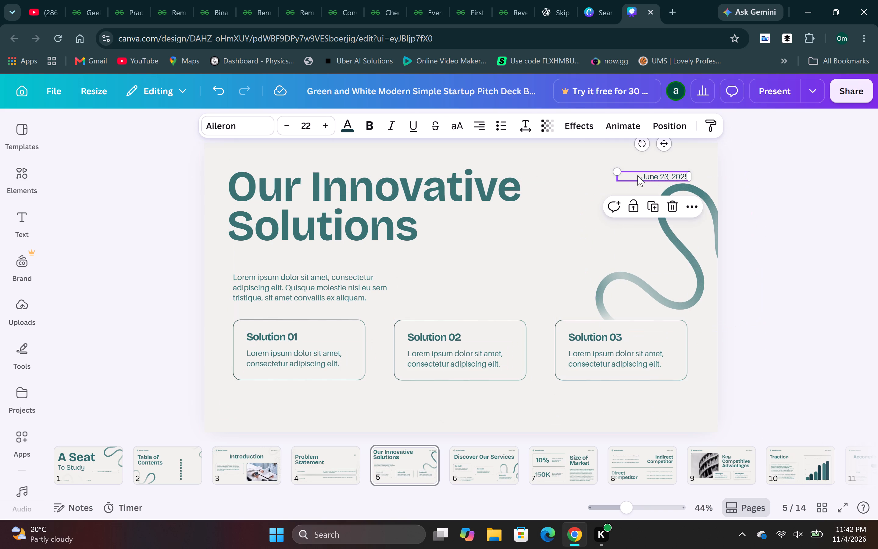
pyautogui.rightClick(637, 175)
pyautogui.rightClick(637, 175)
pyautogui.click(632, 176)
pyautogui.click(670, 208)
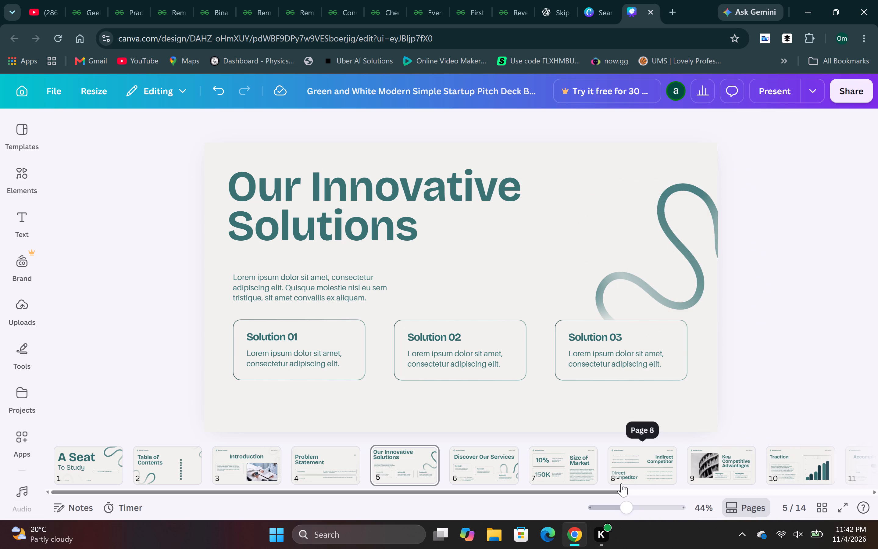
# On slide 6, Discover Our Services, delete the logo, the Borcelle Company name and the June 23, 2025 date.
pyautogui.click(471, 473)
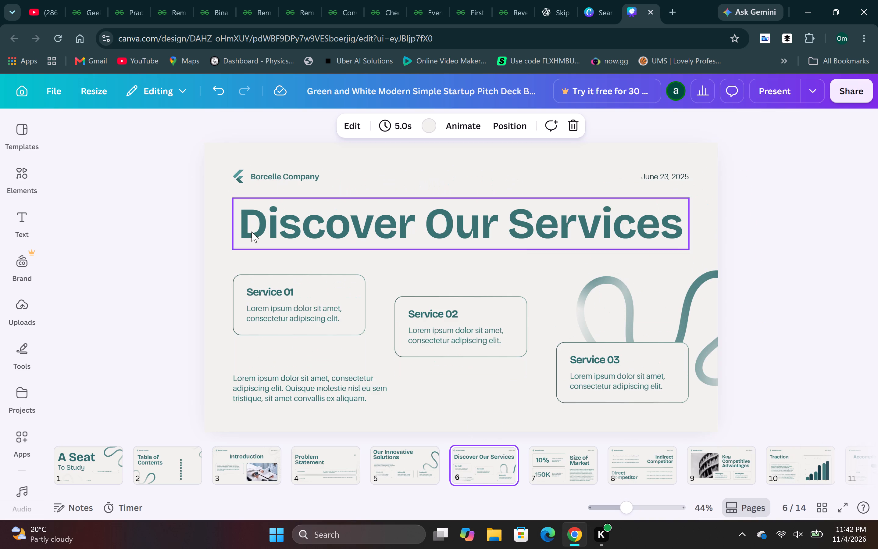
pyautogui.click(239, 183)
pyautogui.click(259, 210)
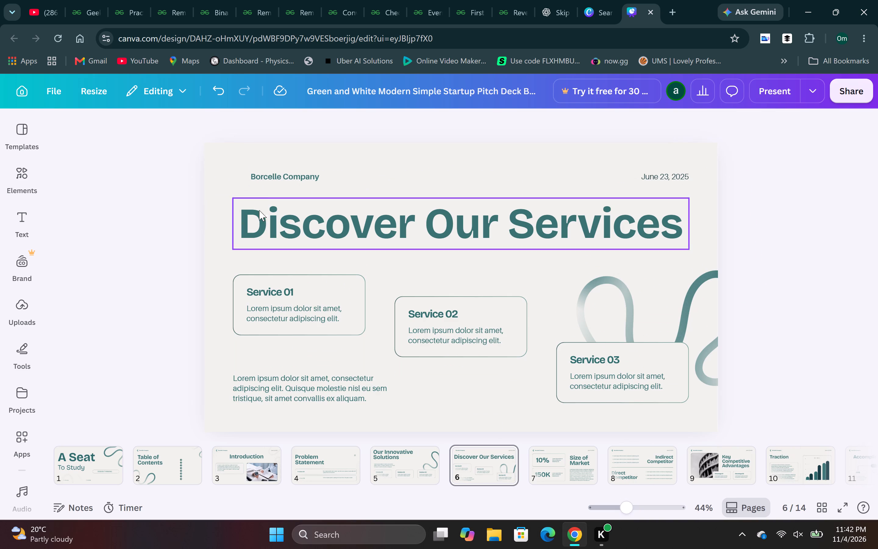
pyautogui.click(279, 174)
pyautogui.click(317, 203)
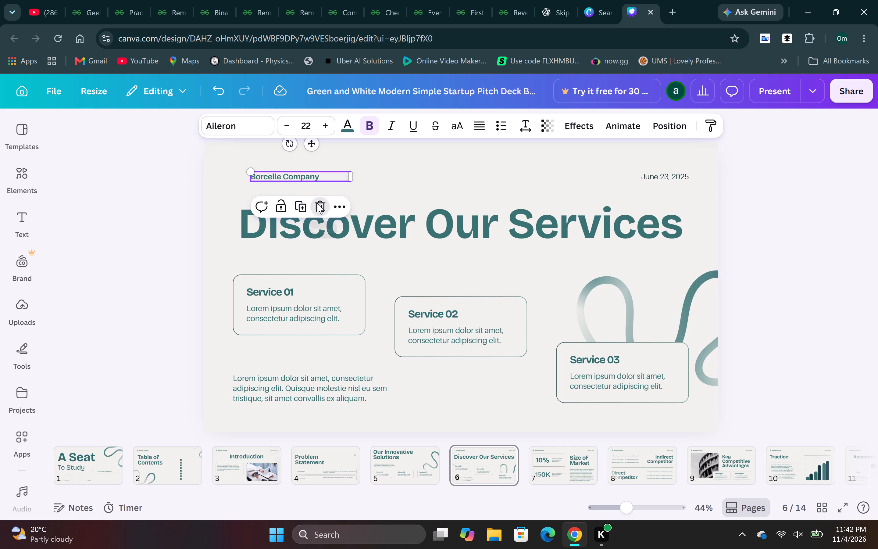
pyautogui.click(651, 177)
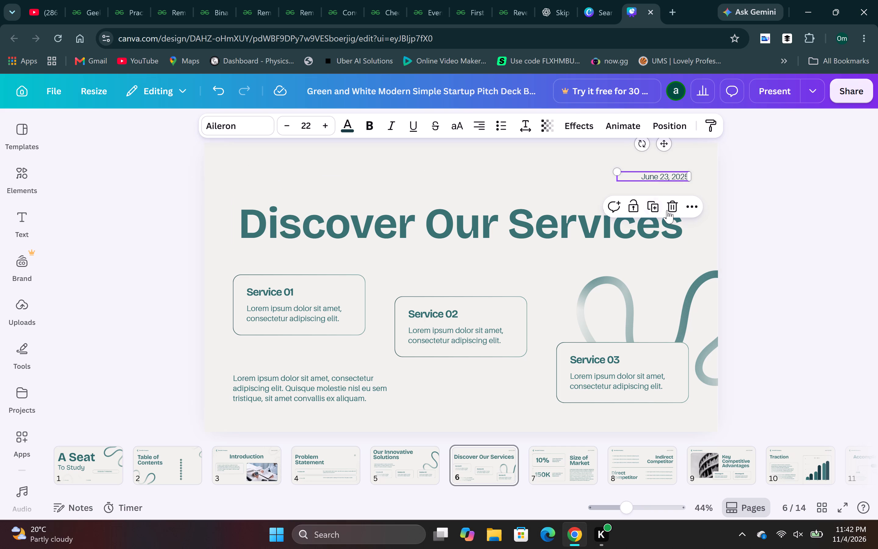
pyautogui.click(667, 210)
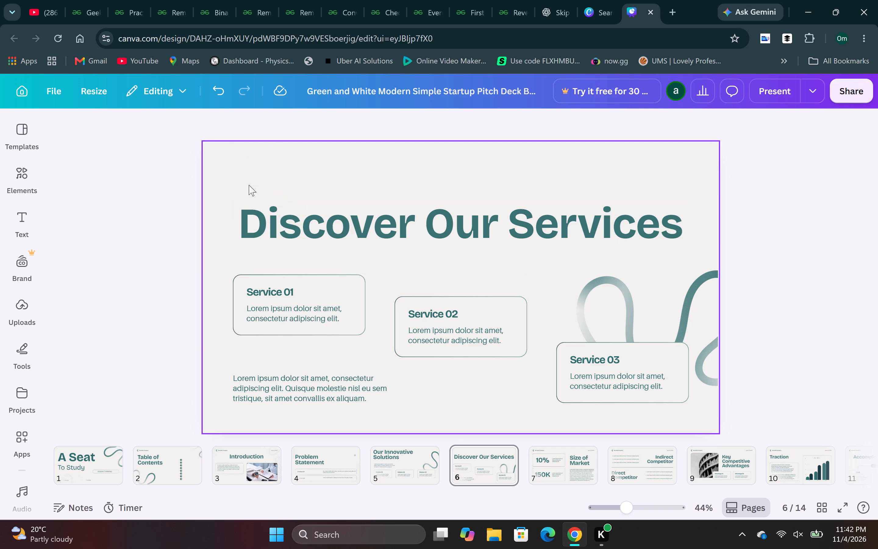
# Move the "Discover Our Services" heading up into the cleared header space.
pyautogui.moveTo(285, 217); pyautogui.dragTo(275, 183)
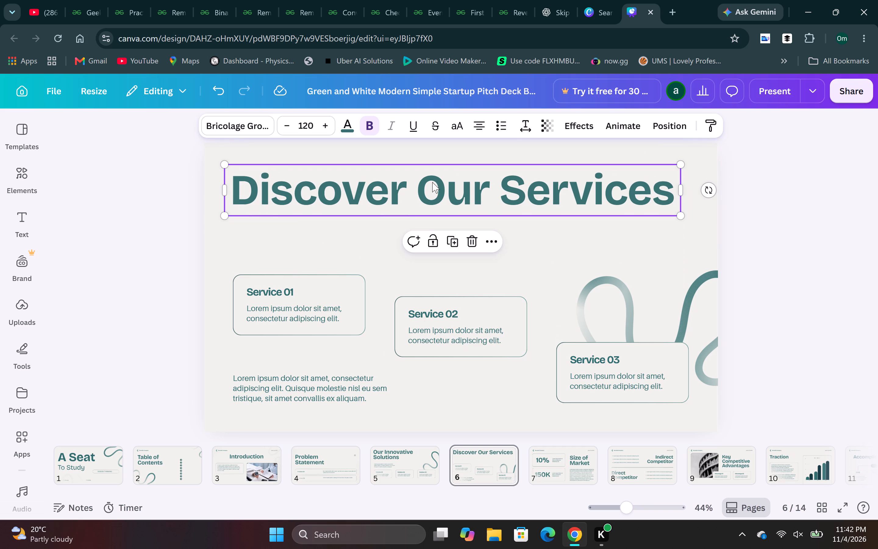
# Scale the "Discover Our Services" heading down to font size 102.
pyautogui.moveTo(682, 213); pyautogui.dragTo(615, 203)
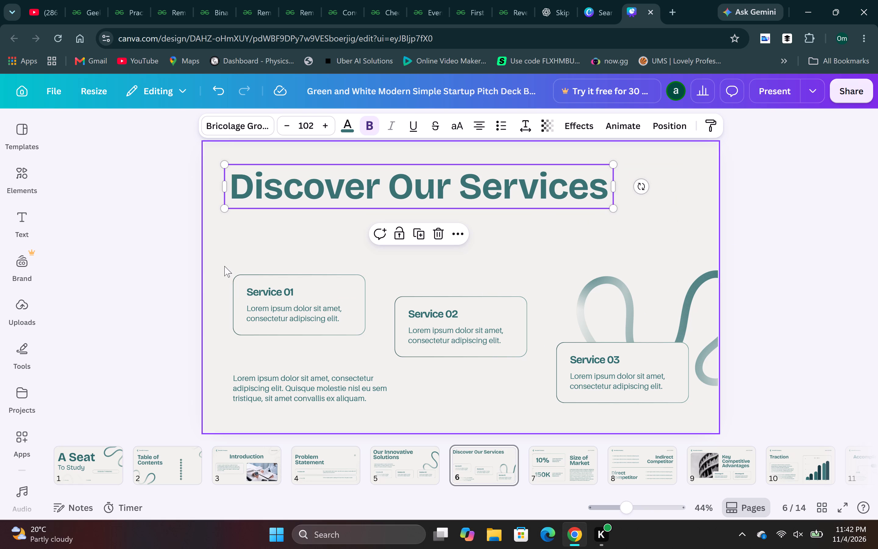
# Move the Service 01 box with its text up beneath the heading, its bottom edge level with the Service 02 box's top.
pyautogui.moveTo(224, 266); pyautogui.dragTo(369, 338)
pyautogui.moveTo(317, 316); pyautogui.dragTo(317, 296)
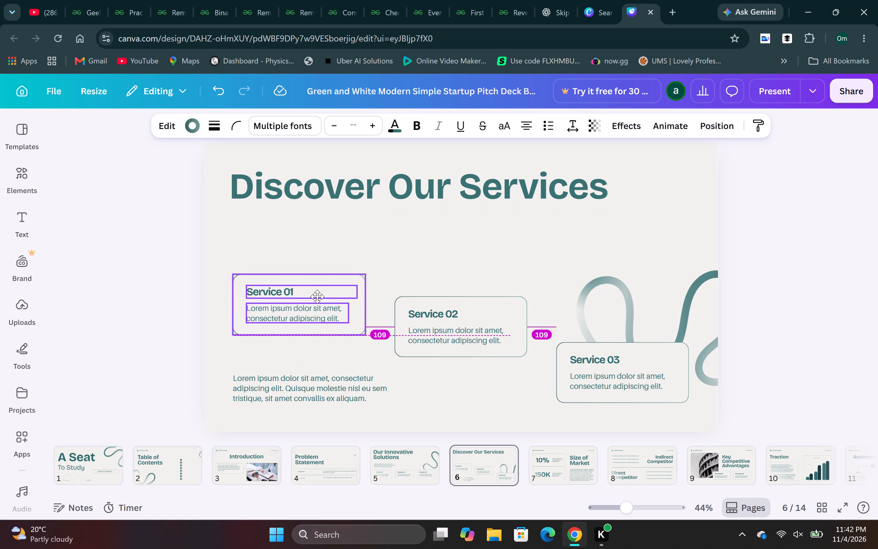
pyautogui.moveTo(317, 296); pyautogui.dragTo(320, 276)
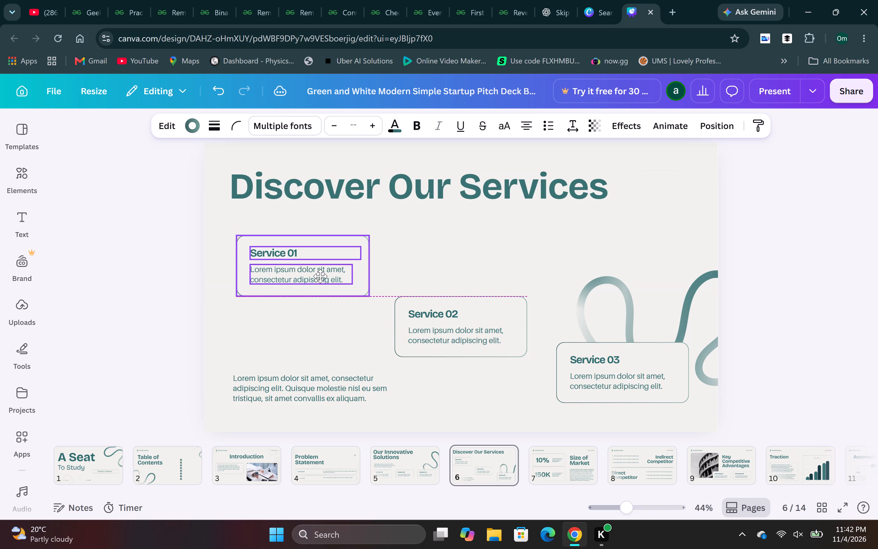
pyautogui.moveTo(320, 276); pyautogui.dragTo(320, 277)
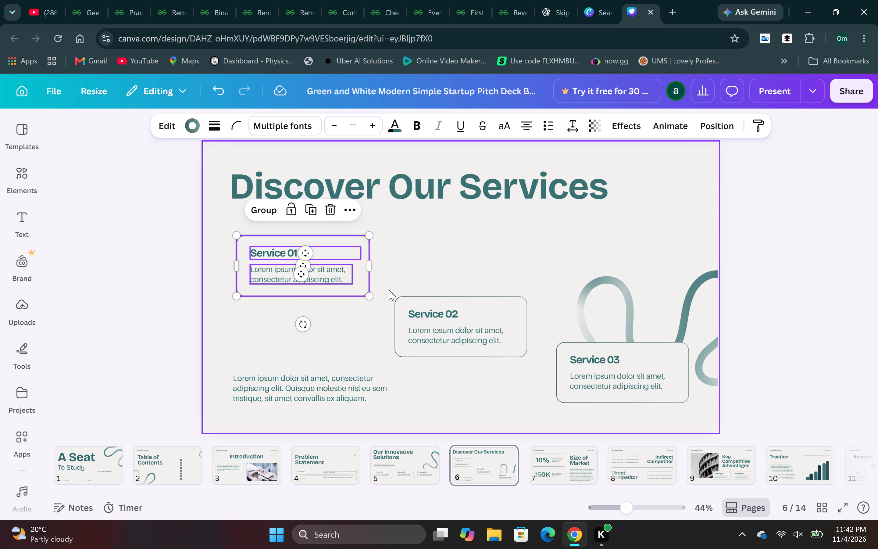
# Move the Service 02 box with its text left and slightly down, diagonally below the Service 01 box.
pyautogui.click(389, 290)
pyautogui.moveTo(389, 290); pyautogui.dragTo(540, 362)
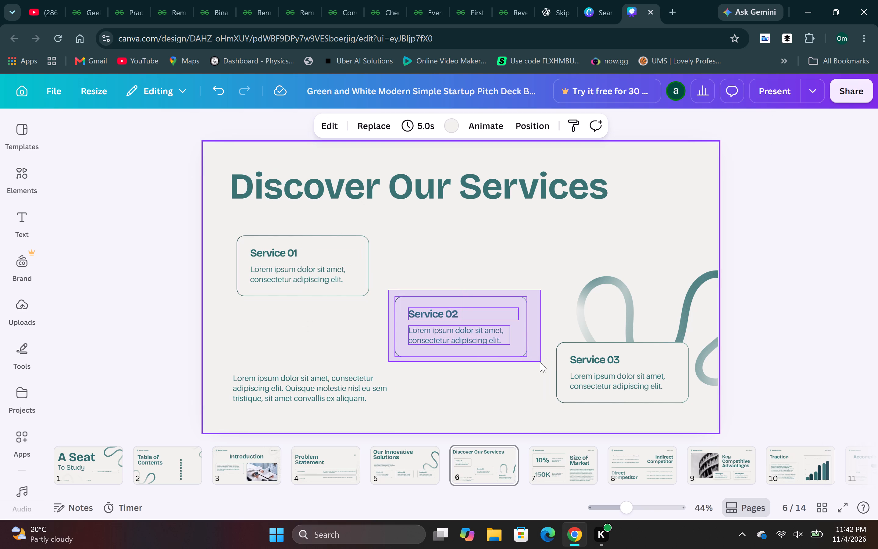
pyautogui.moveTo(540, 362); pyautogui.dragTo(537, 364)
pyautogui.moveTo(471, 326); pyautogui.dragTo(444, 327)
pyautogui.click(444, 327)
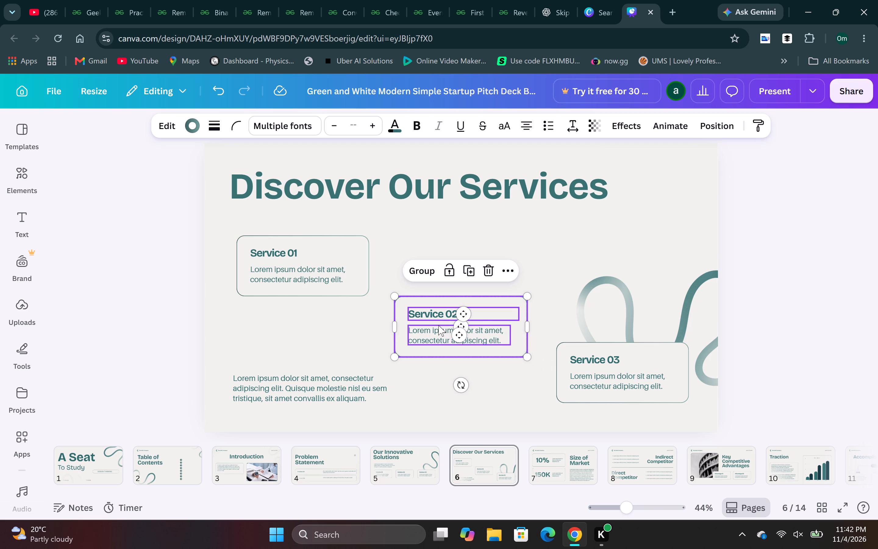
pyautogui.moveTo(435, 321); pyautogui.dragTo(414, 332)
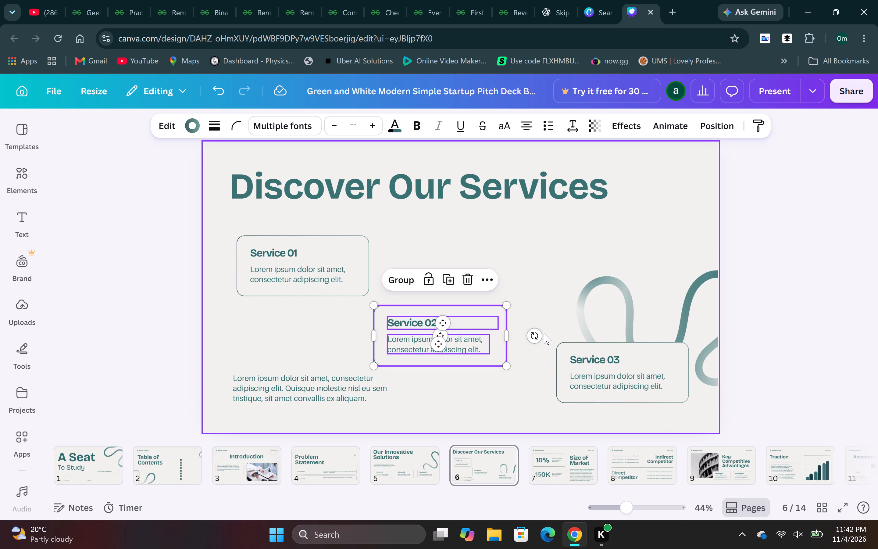
# Move the Service 03 box with its text left beside Service 02, keeping the curved ribbon running off the slide's right edge.
pyautogui.moveTo(543, 332); pyautogui.dragTo(683, 414)
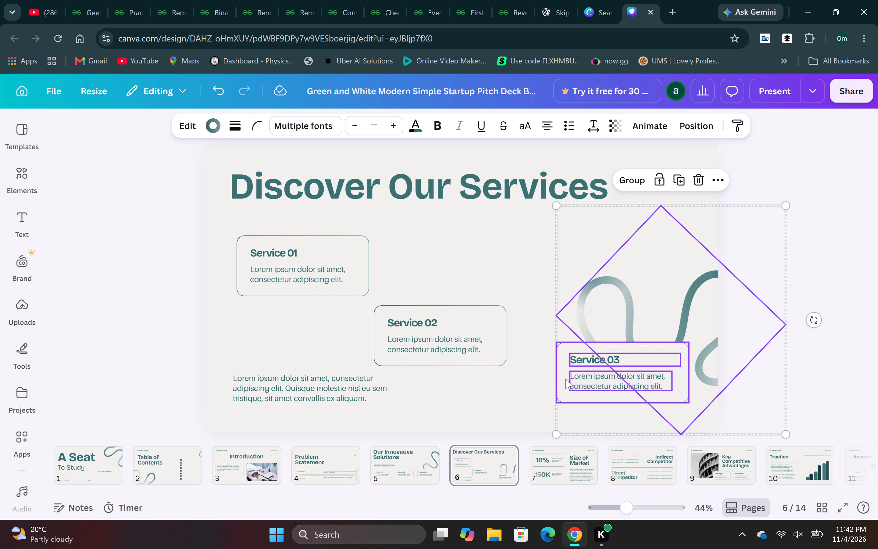
pyautogui.moveTo(571, 376); pyautogui.dragTo(533, 380)
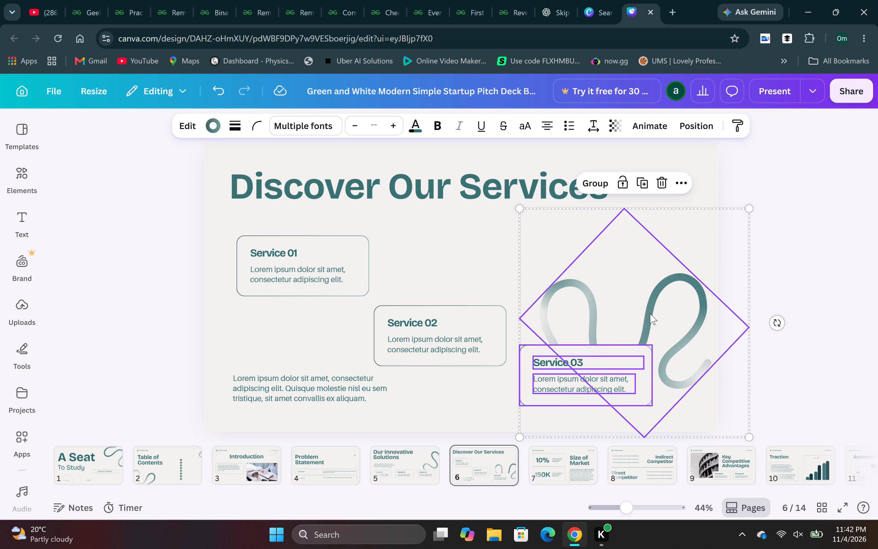
pyautogui.click(649, 311)
pyautogui.moveTo(649, 311); pyautogui.dragTo(663, 305)
pyautogui.click(648, 303)
pyautogui.moveTo(649, 302); pyautogui.dragTo(660, 299)
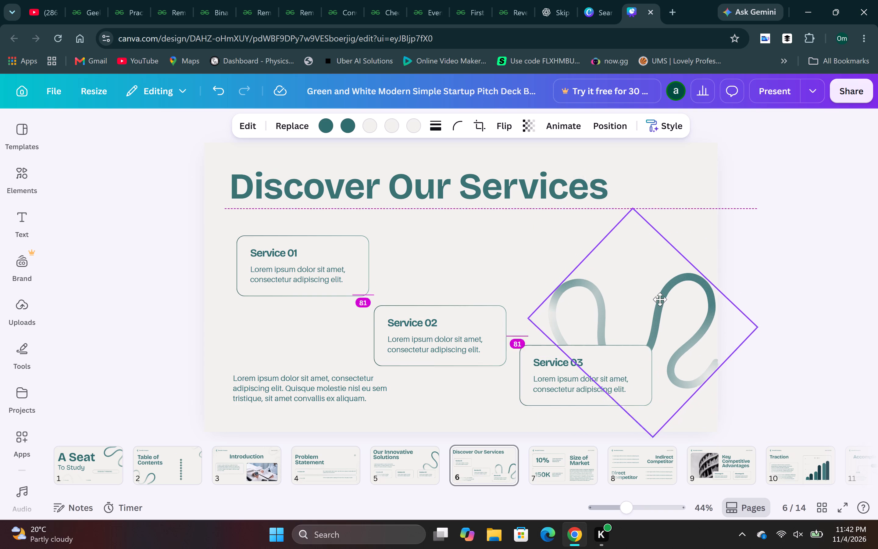
pyautogui.moveTo(660, 299); pyautogui.dragTo(671, 299)
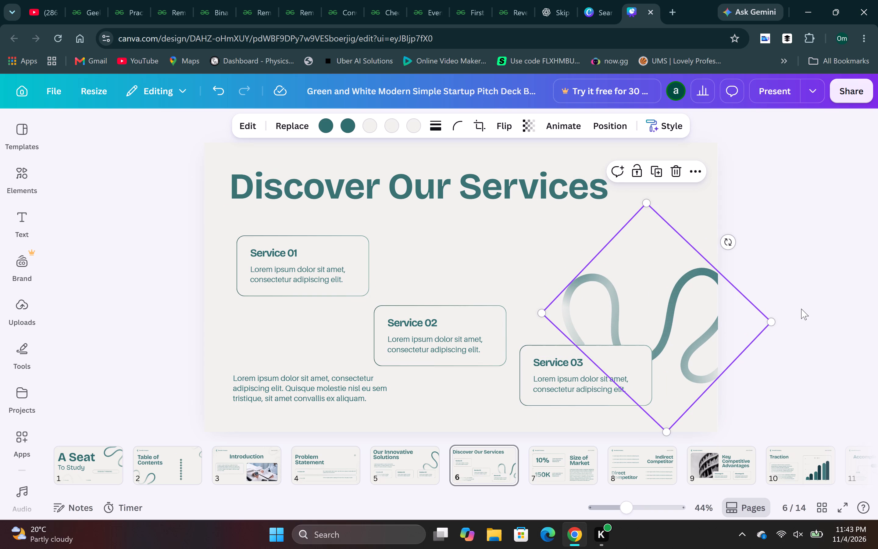
pyautogui.click(801, 309)
# Delete the lorem ipsum paragraph at the bottom left of the Discover Our Services slide.
pyautogui.click(323, 383)
pyautogui.rightClick(323, 383)
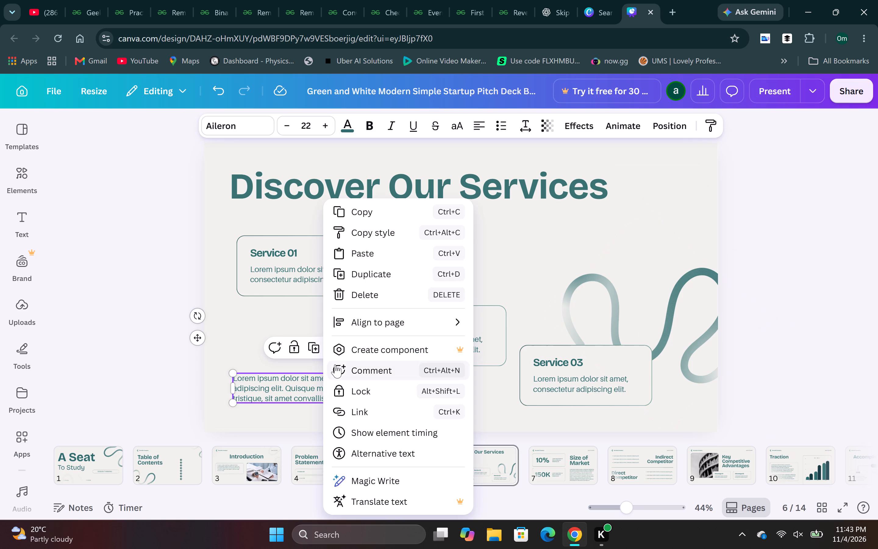
pyautogui.click(309, 378)
pyautogui.click(332, 352)
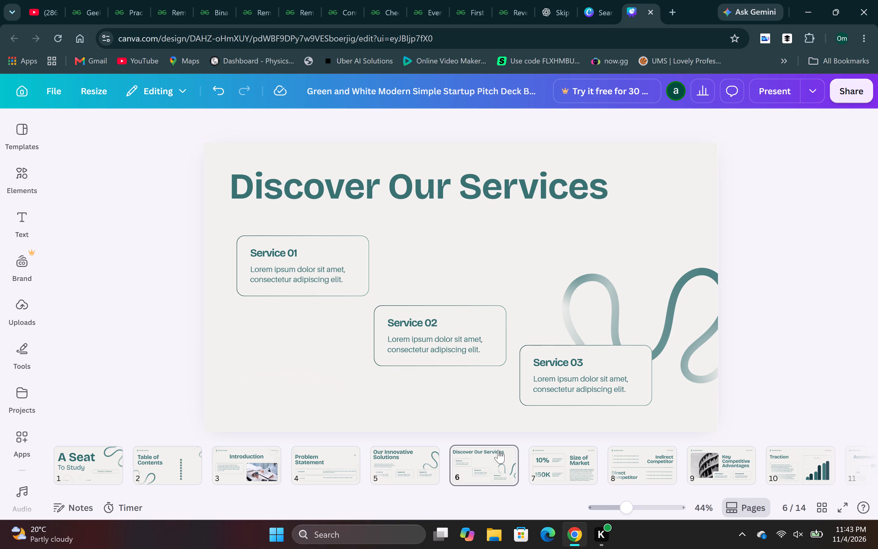
# On slide 7, Size of Market, delete the logo and the Borcelle Company name.
pyautogui.click(540, 466)
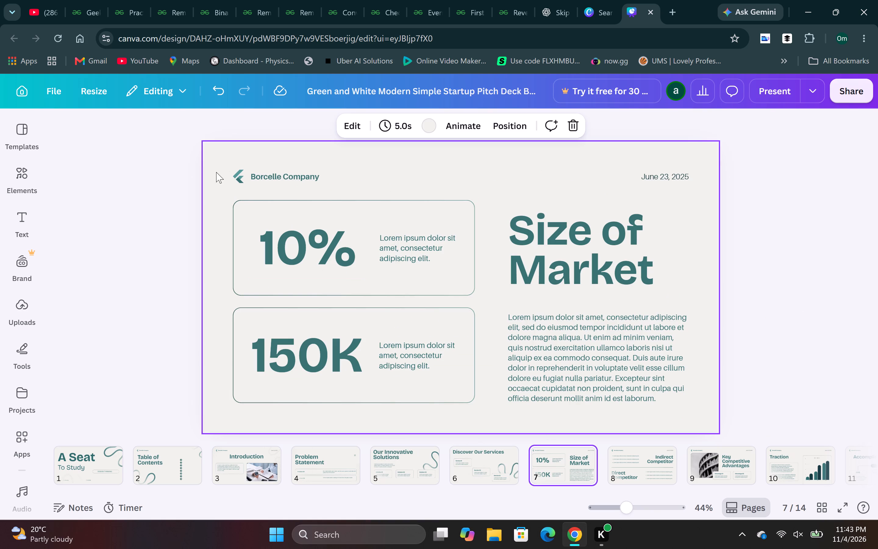
pyautogui.moveTo(226, 161); pyautogui.dragTo(323, 192)
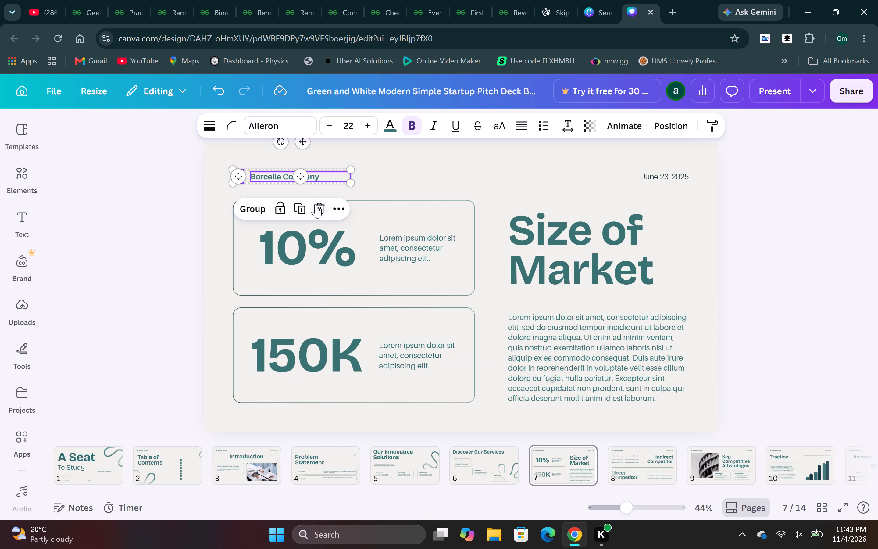
pyautogui.click(315, 205)
# Move the 10% and 150K boxes with their texts up and left, keeping their left edges aligned.
pyautogui.click(301, 238)
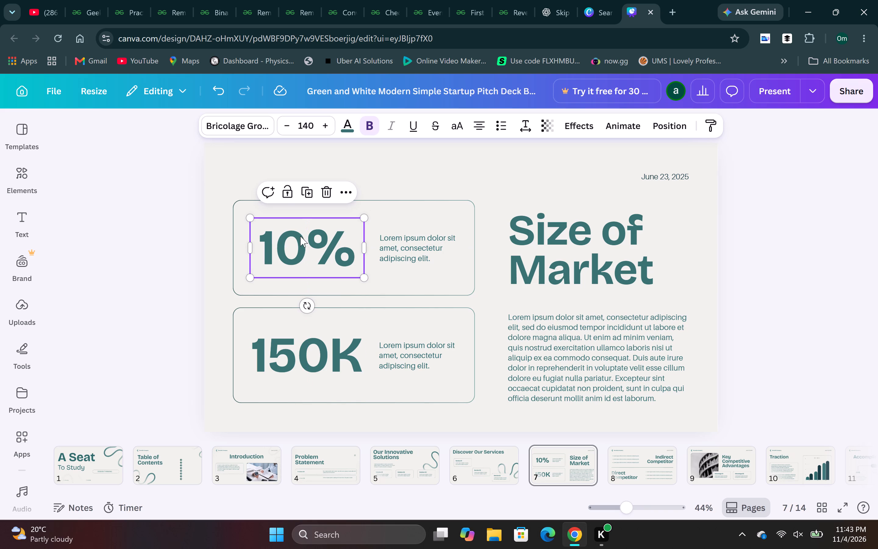
pyautogui.moveTo(212, 189); pyautogui.dragTo(486, 301)
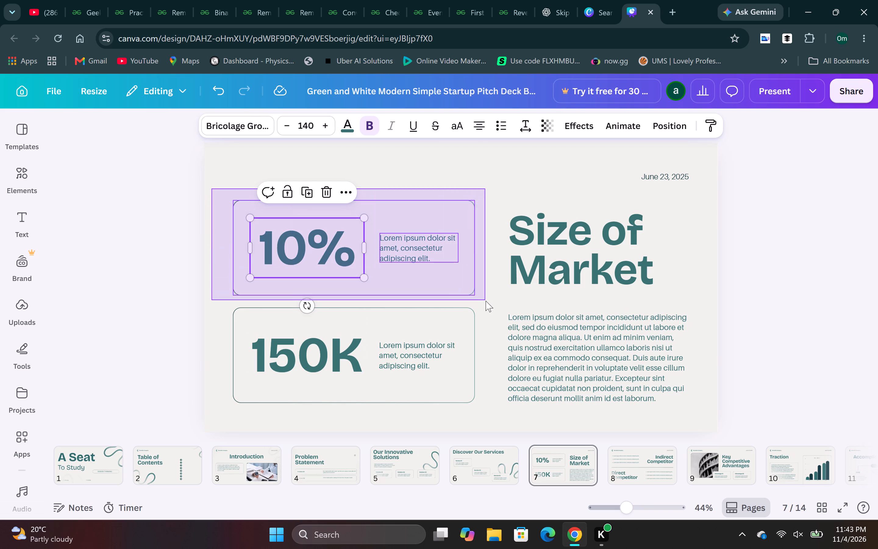
pyautogui.moveTo(486, 301); pyautogui.dragTo(488, 303)
pyautogui.moveTo(397, 271); pyautogui.dragTo(376, 240)
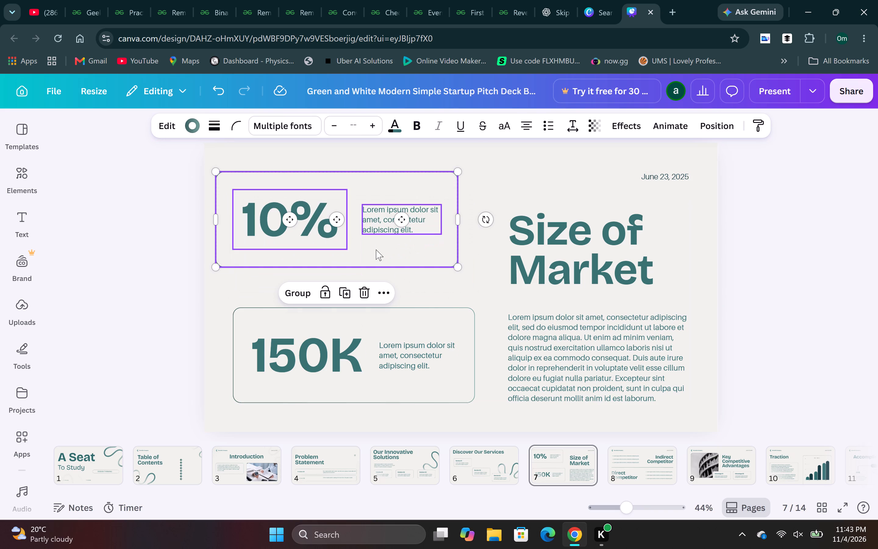
pyautogui.moveTo(219, 301); pyautogui.dragTo(480, 404)
pyautogui.moveTo(389, 372); pyautogui.dragTo(373, 360)
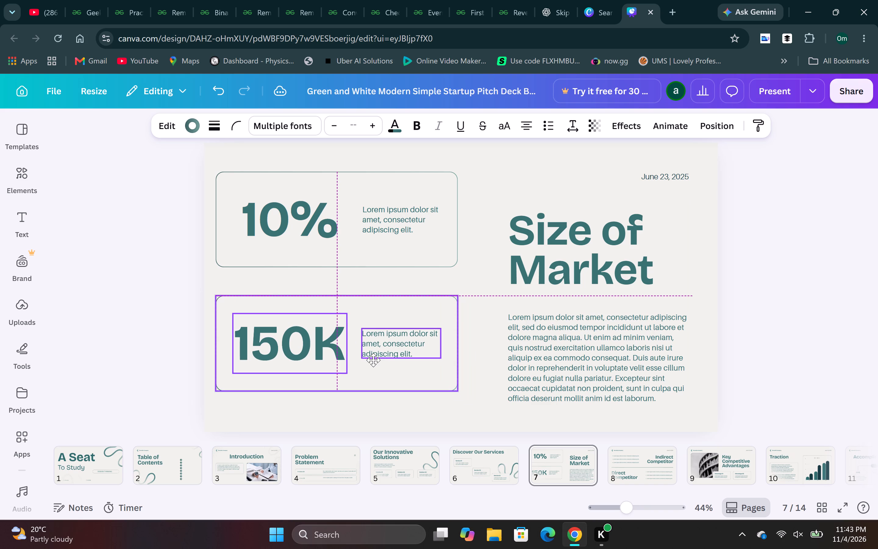
pyautogui.moveTo(373, 360); pyautogui.dragTo(372, 359)
# Move the "Size of Market" heading up and slightly left toward the top of the slide.
pyautogui.moveTo(504, 203); pyautogui.dragTo(562, 278)
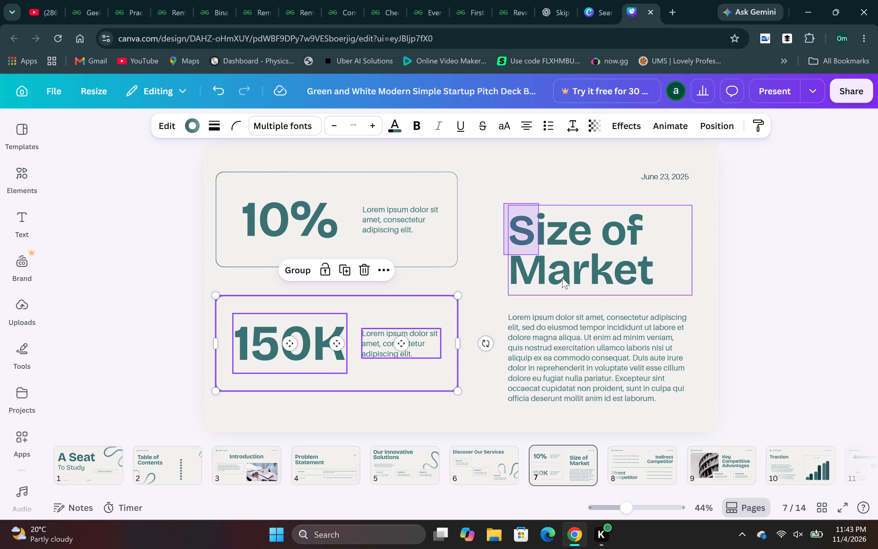
pyautogui.moveTo(562, 278); pyautogui.dragTo(671, 293)
pyautogui.moveTo(618, 263); pyautogui.dragTo(616, 246)
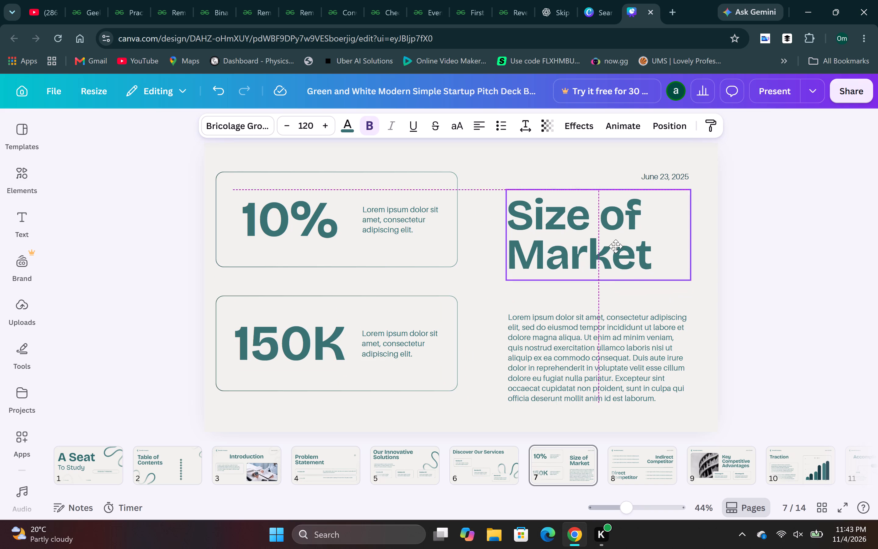
pyautogui.moveTo(616, 246); pyautogui.dragTo(610, 228)
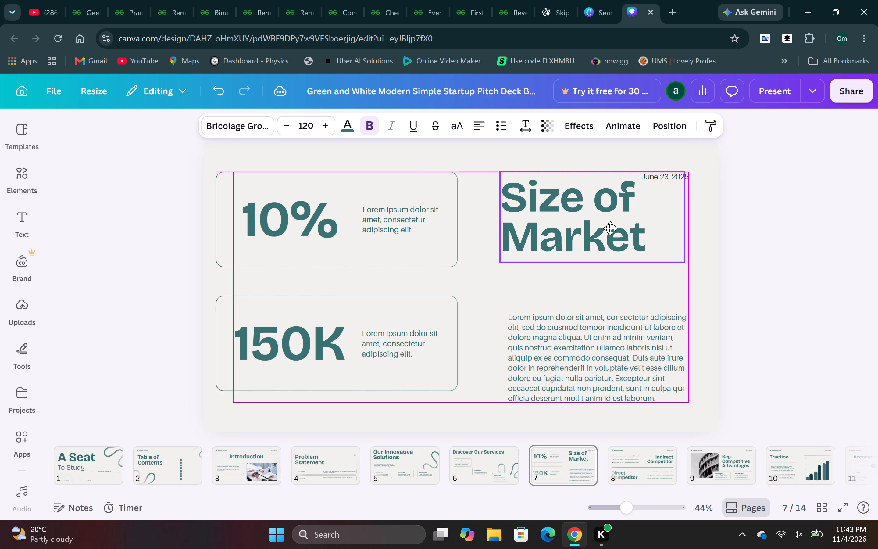
pyautogui.moveTo(610, 228); pyautogui.dragTo(594, 225)
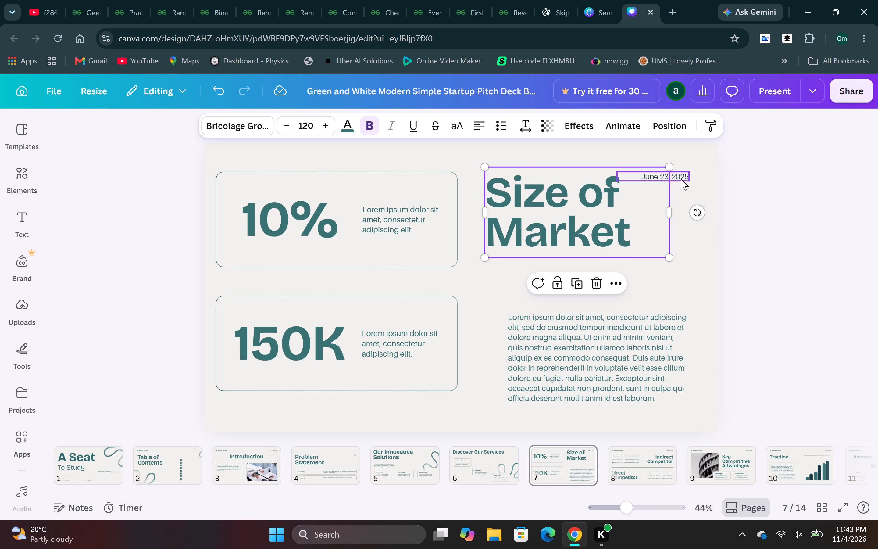
# Delete the June 23, 2025 date from the Size of Market slide.
pyautogui.click(681, 179)
pyautogui.rightClick(681, 179)
pyautogui.click(674, 202)
pyautogui.click(674, 202)
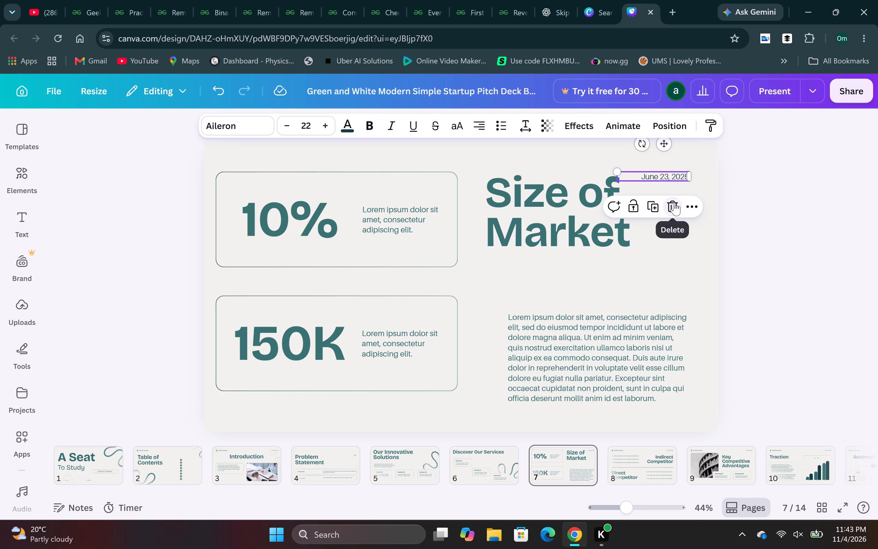
# Shift the "Size of Market" heading right and align its top with the 10% box.
pyautogui.moveTo(519, 210); pyautogui.dragTo(536, 213)
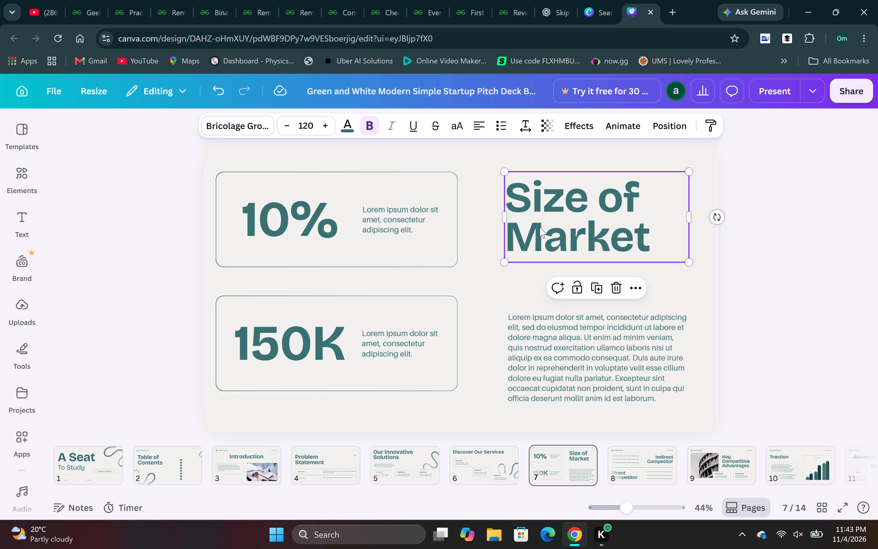
# Move the lorem ipsum paragraph up and left, aligning its top with the 150K box.
pyautogui.moveTo(505, 307); pyautogui.dragTo(638, 394)
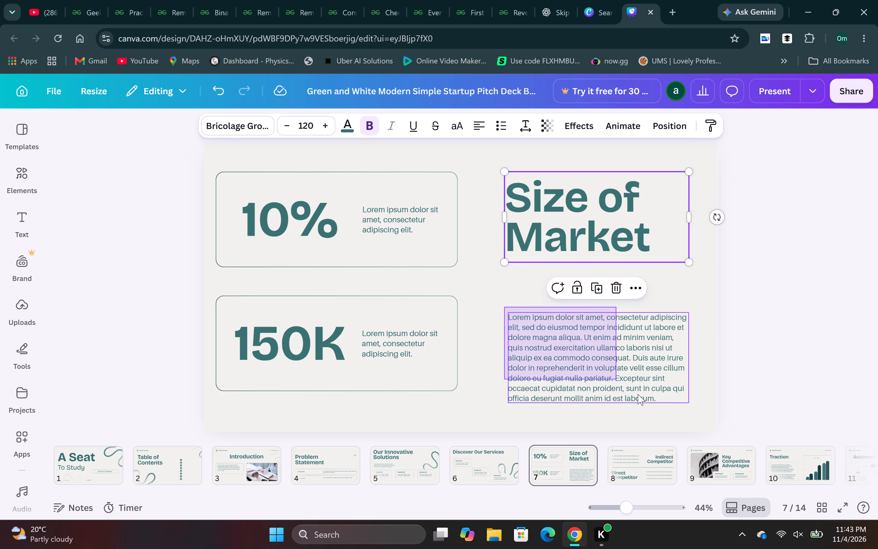
pyautogui.moveTo(638, 394); pyautogui.dragTo(685, 411)
pyautogui.moveTo(580, 368); pyautogui.dragTo(566, 353)
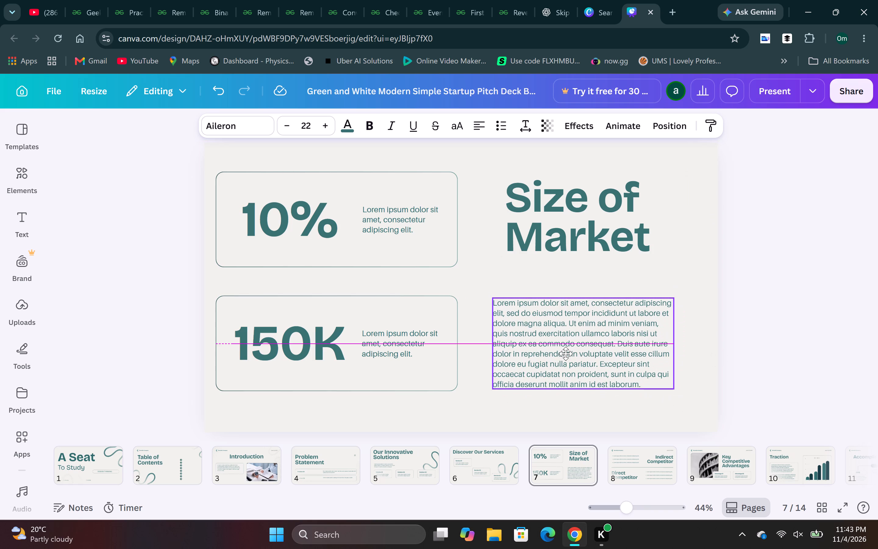
pyautogui.moveTo(566, 353); pyautogui.dragTo(568, 350)
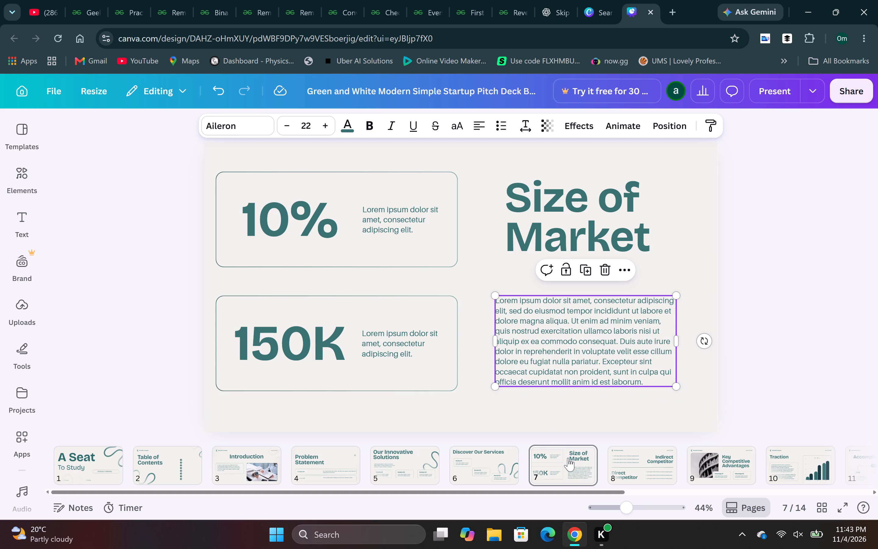
# On slide 8, the competitor slide, delete the logo, the Borcelle Company name and the June 23, 2025 date.
pyautogui.click(629, 465)
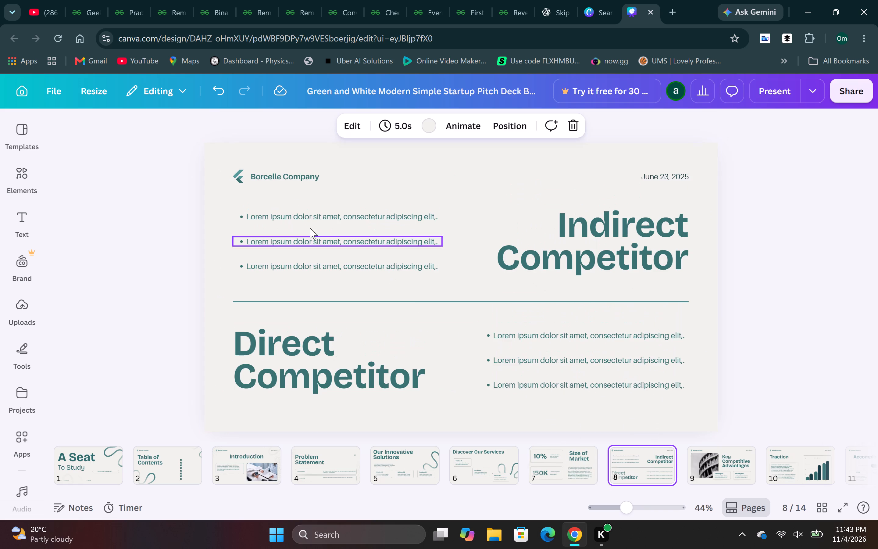
pyautogui.moveTo(222, 162); pyautogui.dragTo(352, 193)
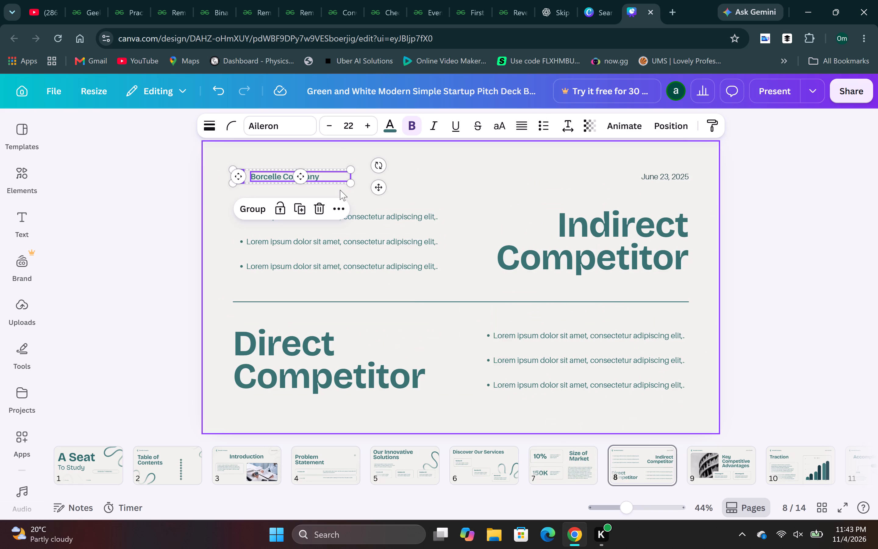
pyautogui.click(319, 204)
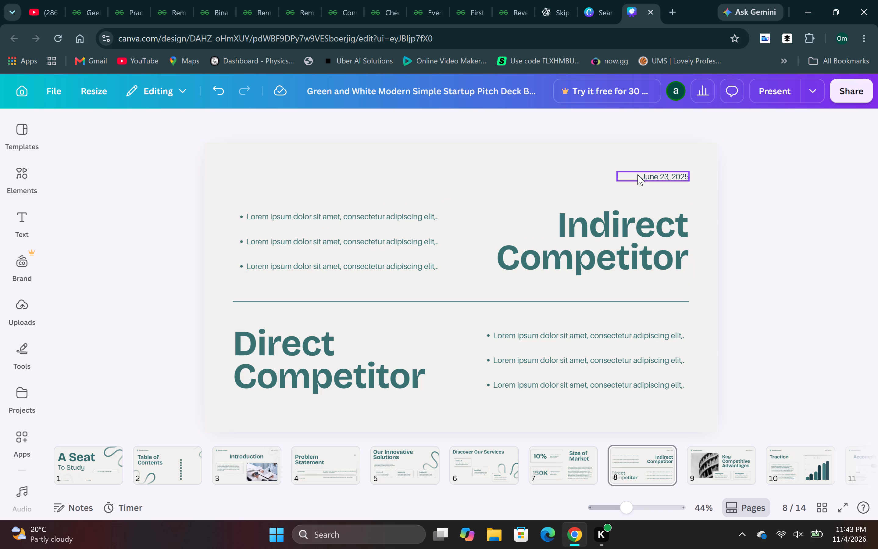
pyautogui.click(646, 176)
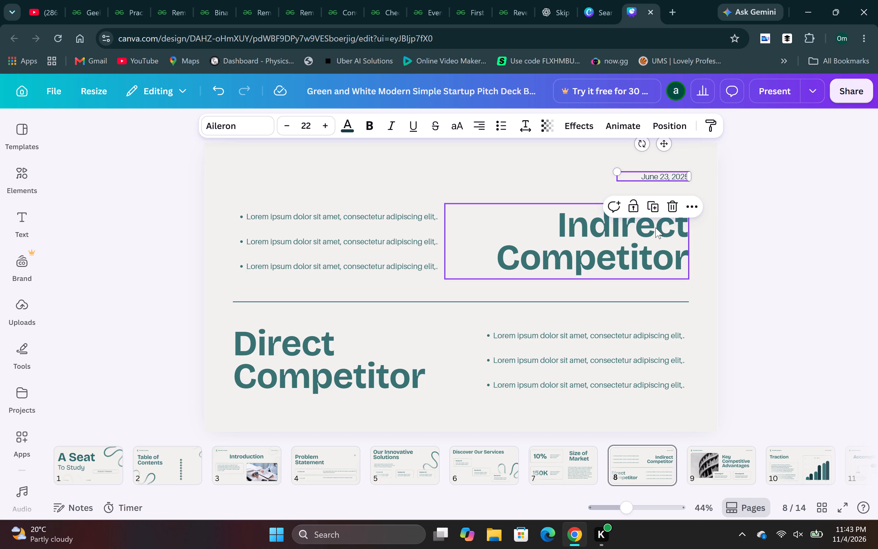
pyautogui.click(670, 211)
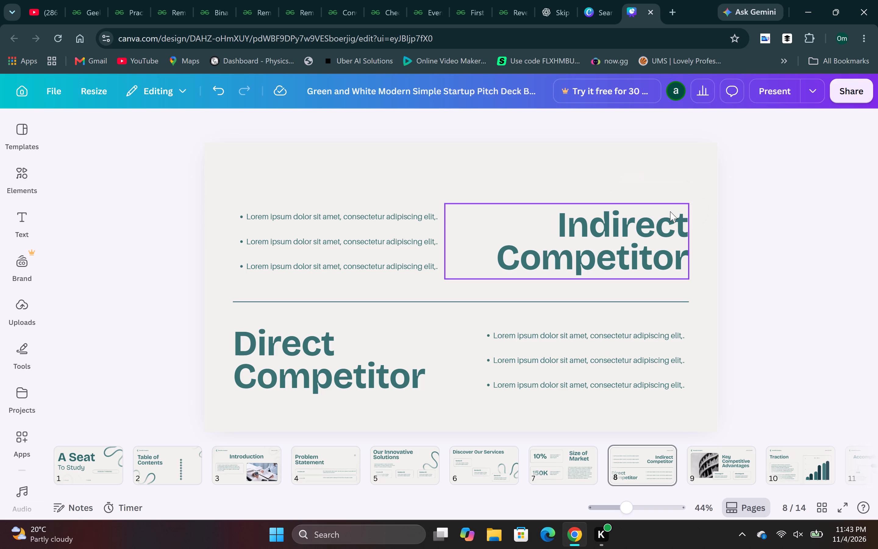
# Move the "Indirect Competitor" heading up and slightly right into the slide's cleared top-right corner.
pyautogui.moveTo(647, 222); pyautogui.dragTo(662, 188)
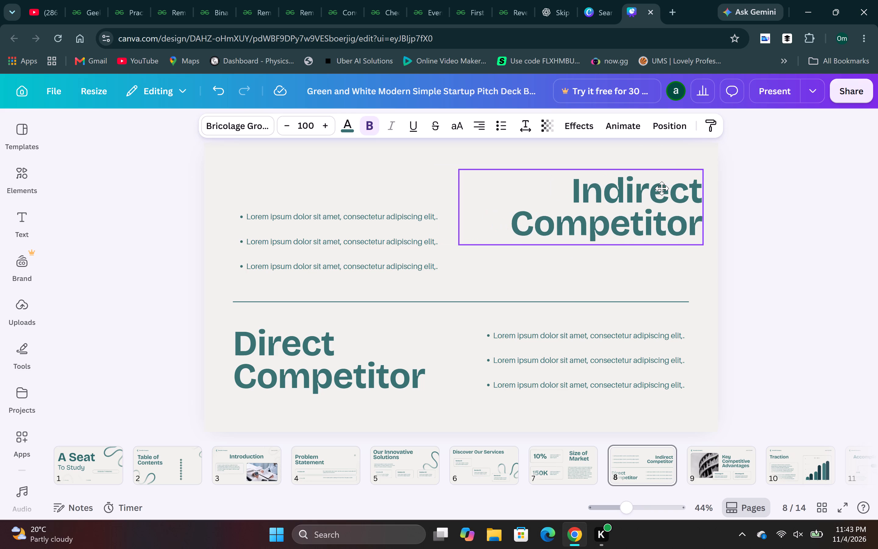
pyautogui.moveTo(662, 188); pyautogui.dragTo(663, 182)
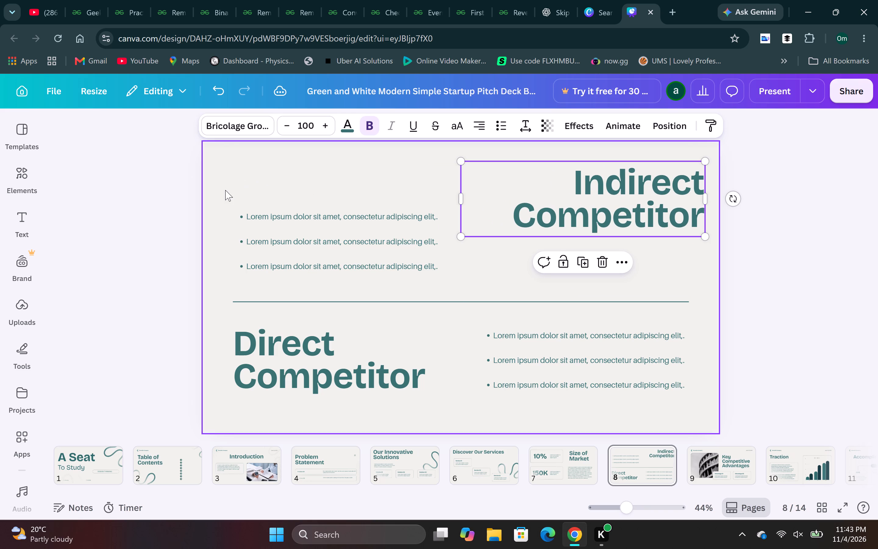
# Move the three upper lorem ipsum bullets up and slightly right, level with the "Indirect Competitor" heading.
pyautogui.moveTo(225, 190); pyautogui.dragTo(448, 285)
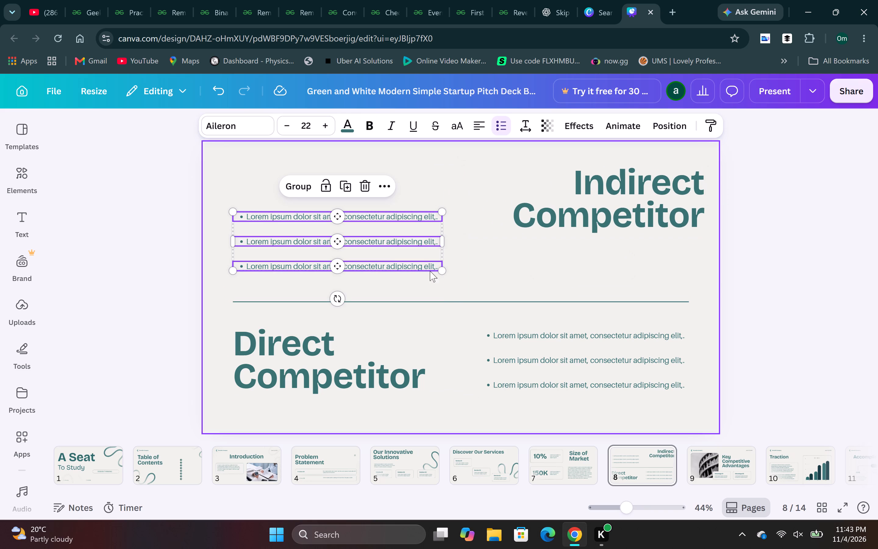
pyautogui.moveTo(358, 243); pyautogui.dragTo(363, 228)
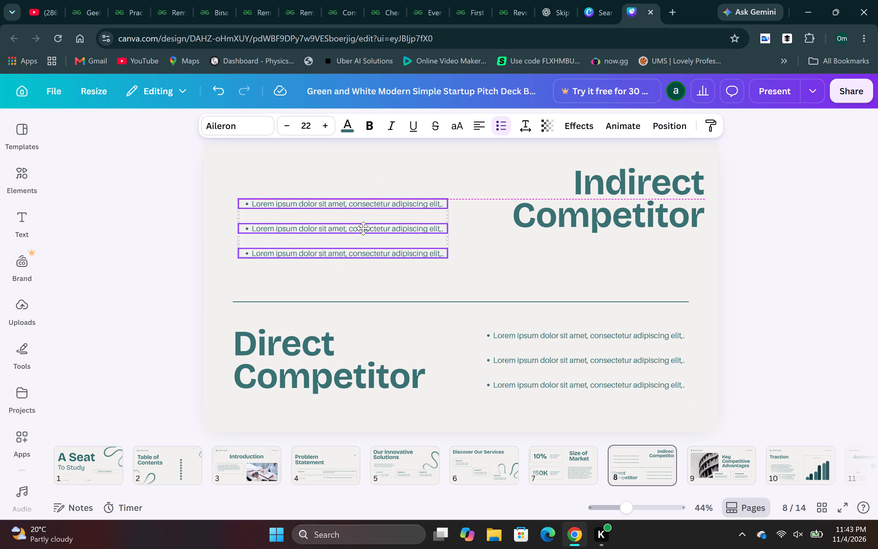
pyautogui.moveTo(363, 228); pyautogui.dragTo(370, 195)
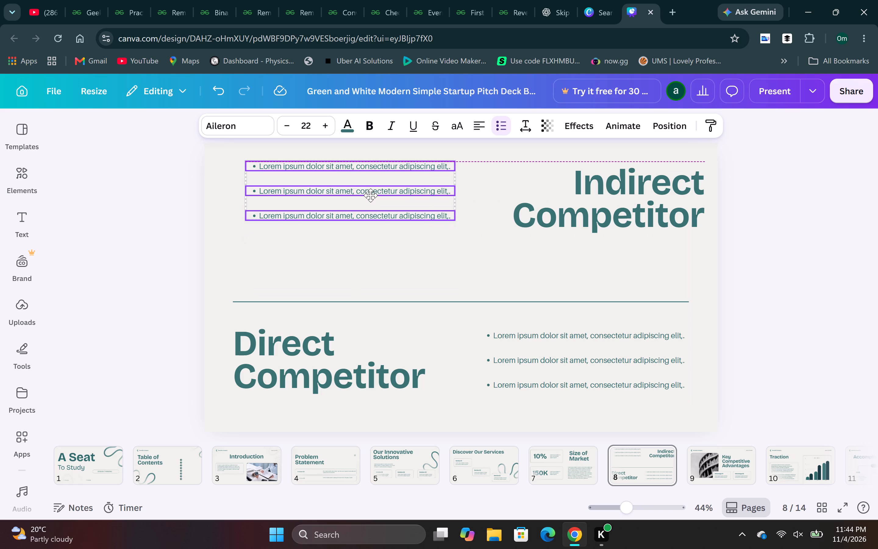
pyautogui.moveTo(370, 195); pyautogui.dragTo(370, 198)
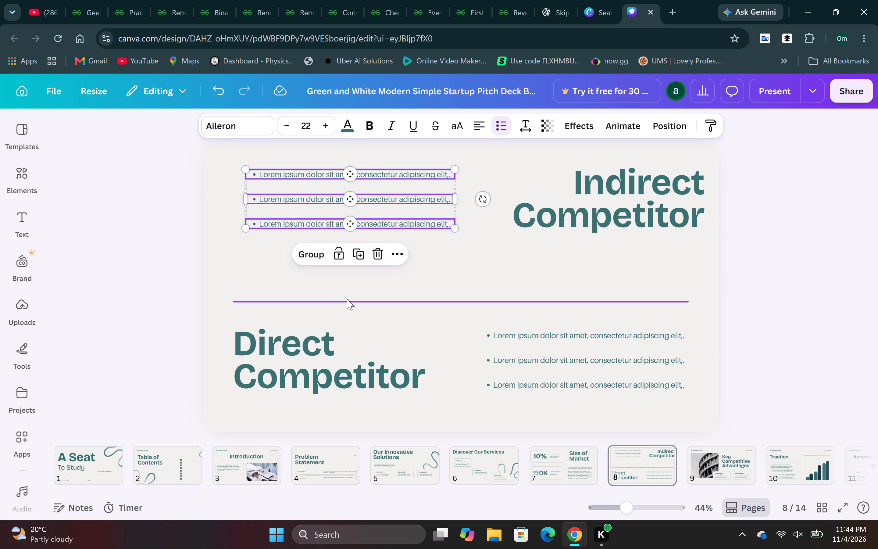
# Move the divider line up and slightly right, closing the gap below the upper bullets.
pyautogui.moveTo(351, 299); pyautogui.dragTo(352, 272)
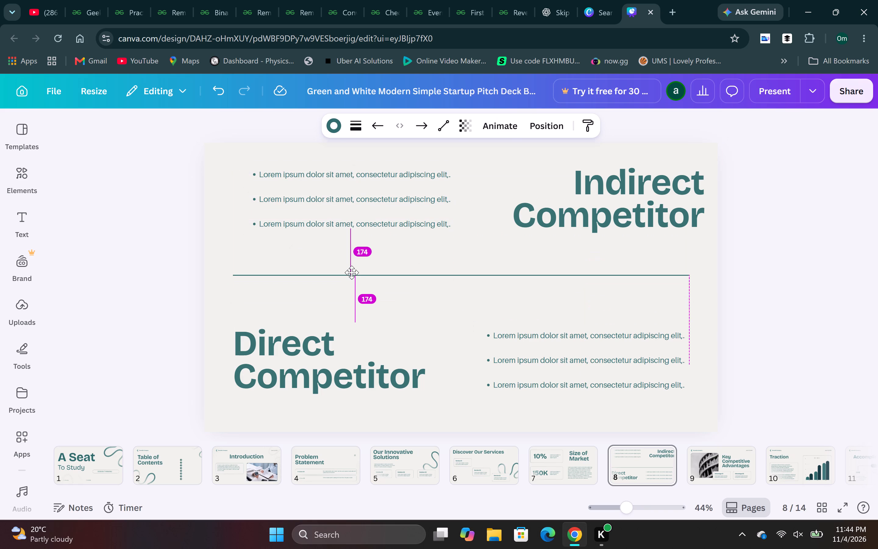
pyautogui.moveTo(352, 272); pyautogui.dragTo(357, 272)
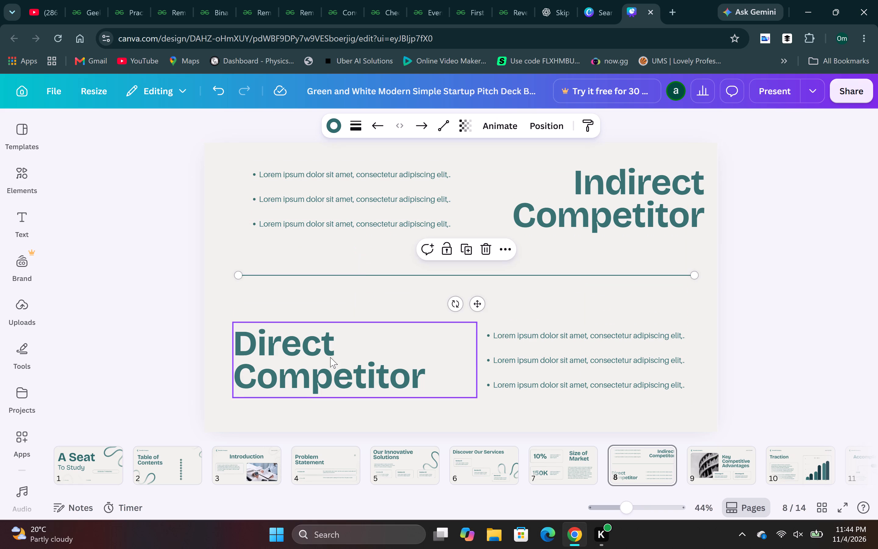
# Shift the "Direct Competitor" heading and its three lorem ipsum bullets up toward the divider line.
pyautogui.moveTo(330, 357); pyautogui.dragTo(332, 334)
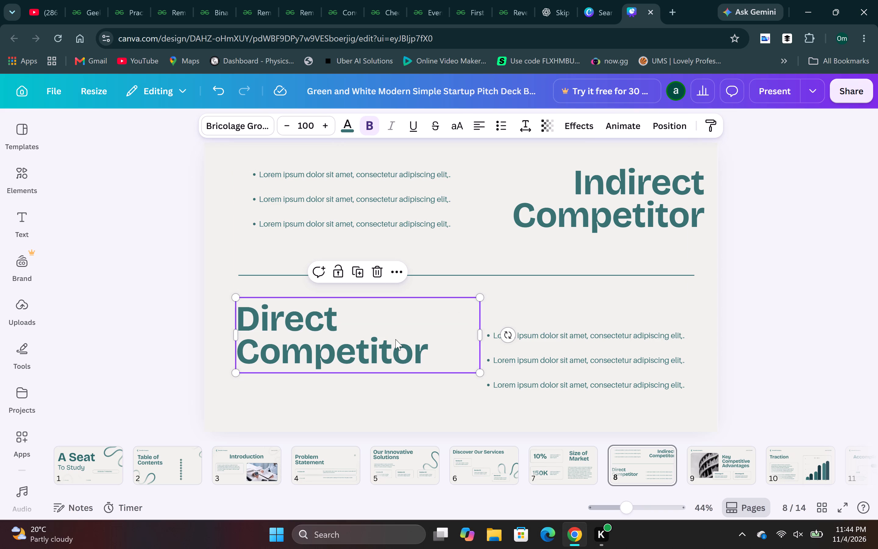
pyautogui.moveTo(370, 318); pyautogui.dragTo(361, 318)
pyautogui.moveTo(485, 318); pyautogui.dragTo(553, 385)
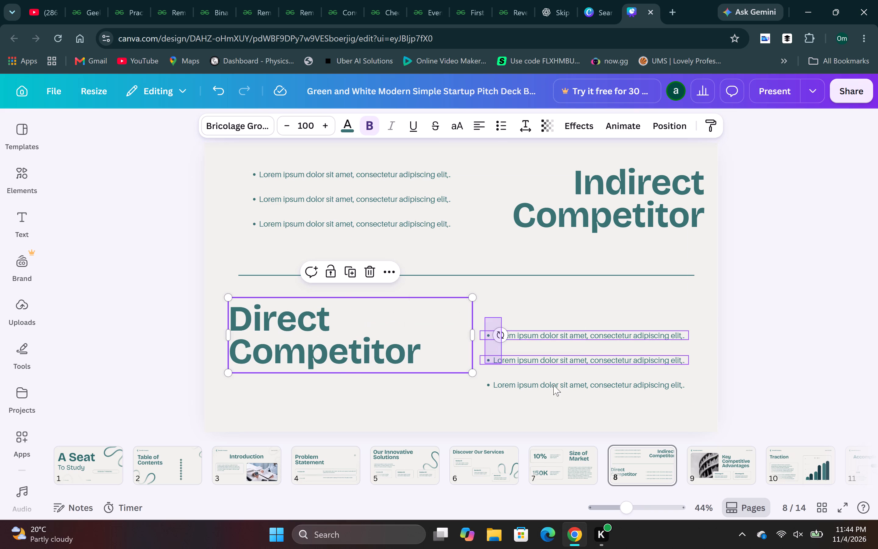
pyautogui.moveTo(553, 385); pyautogui.dragTo(690, 405)
pyautogui.moveTo(620, 376); pyautogui.dragTo(618, 348)
# On slide 9, nudge the "Key Competitive Advantages" heading up and replace its text with "PROTOTYPE".
pyautogui.click(693, 466)
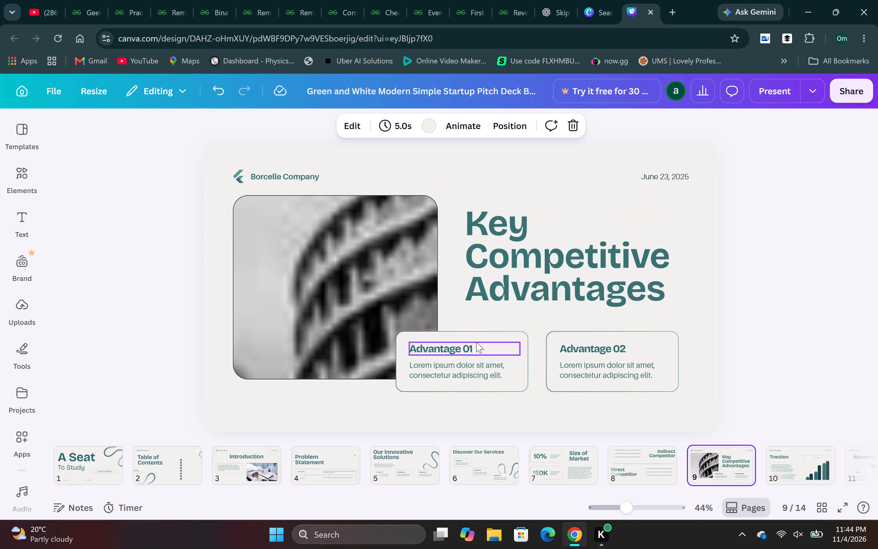
pyautogui.moveTo(505, 275); pyautogui.dragTo(506, 263)
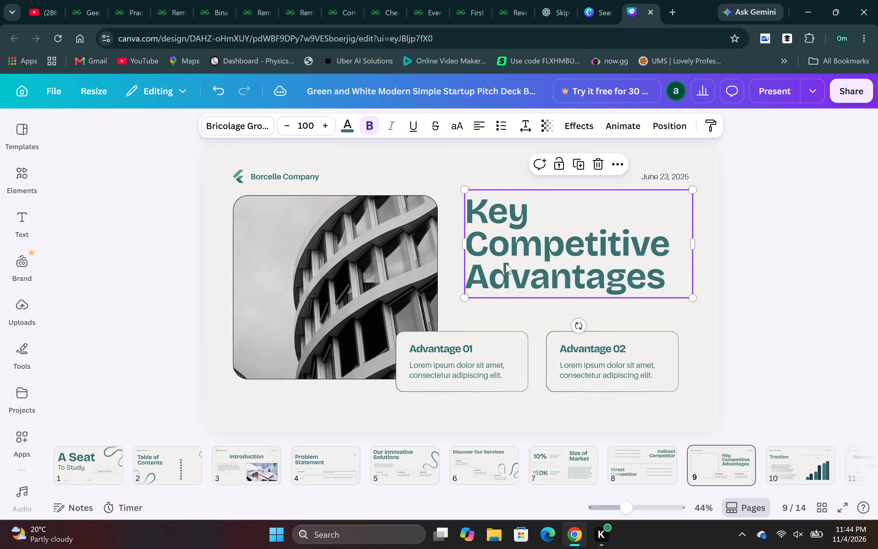
pyautogui.click(538, 212)
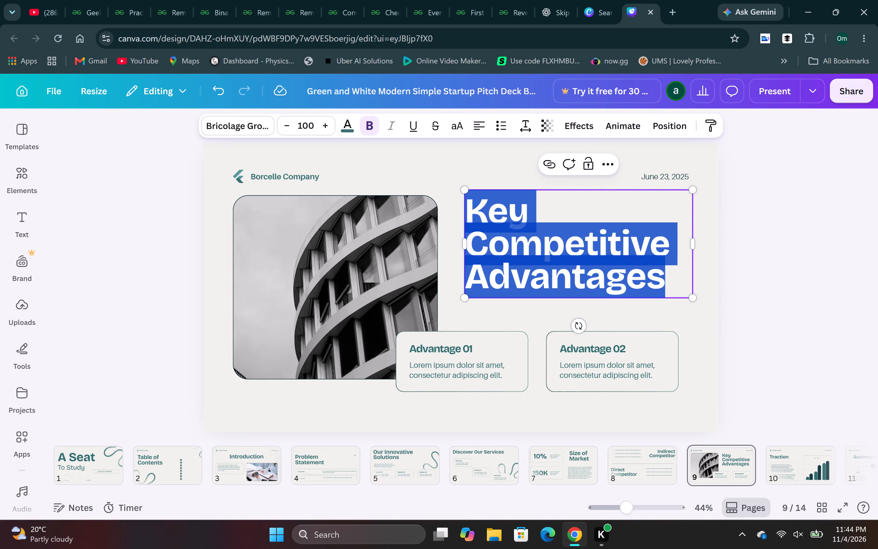
pyautogui.press('BackSpace')
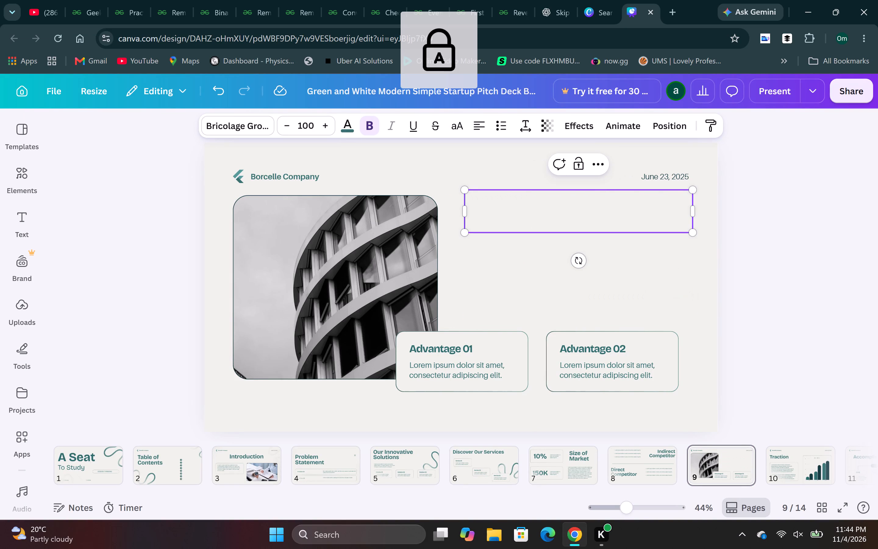
pyautogui.write('RO')
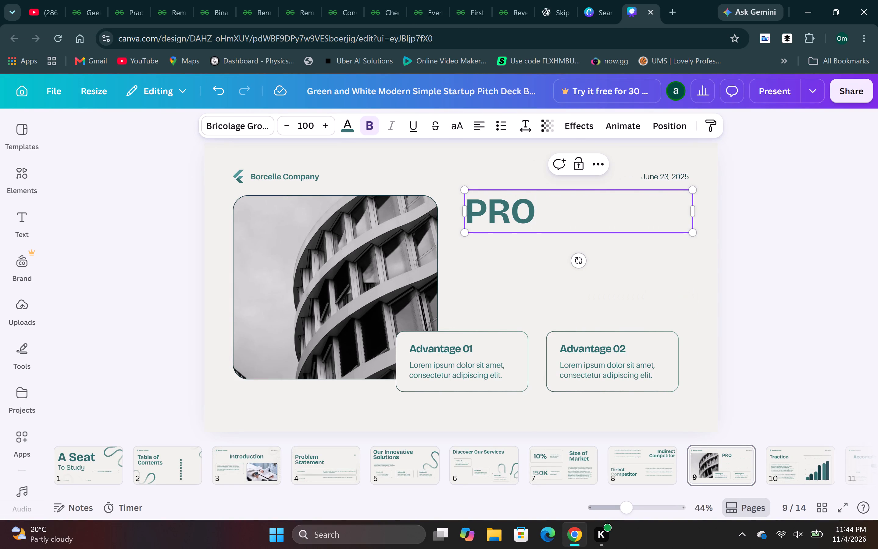
pyautogui.write('TYPE')
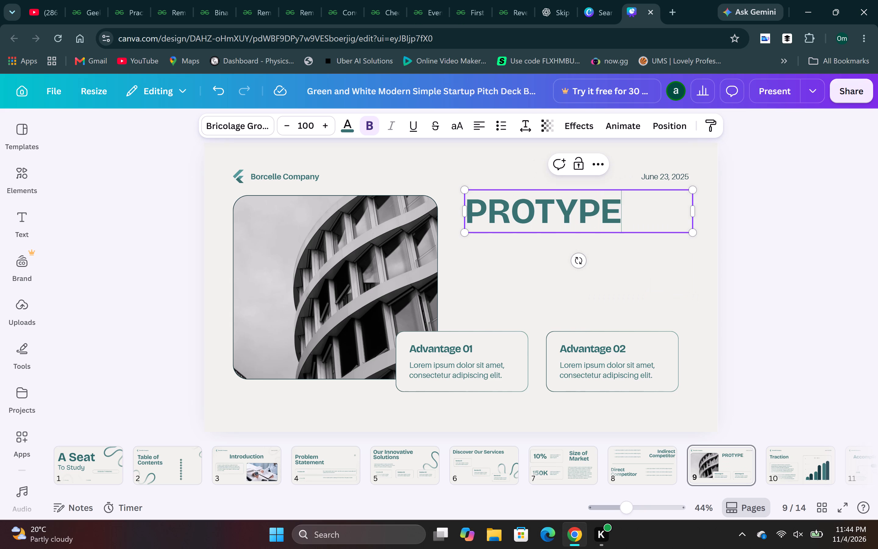
pyautogui.press('BackSpace')
pyautogui.press('BackSpace')
pyautogui.press('BackSpace')
pyautogui.press('BackSpace')
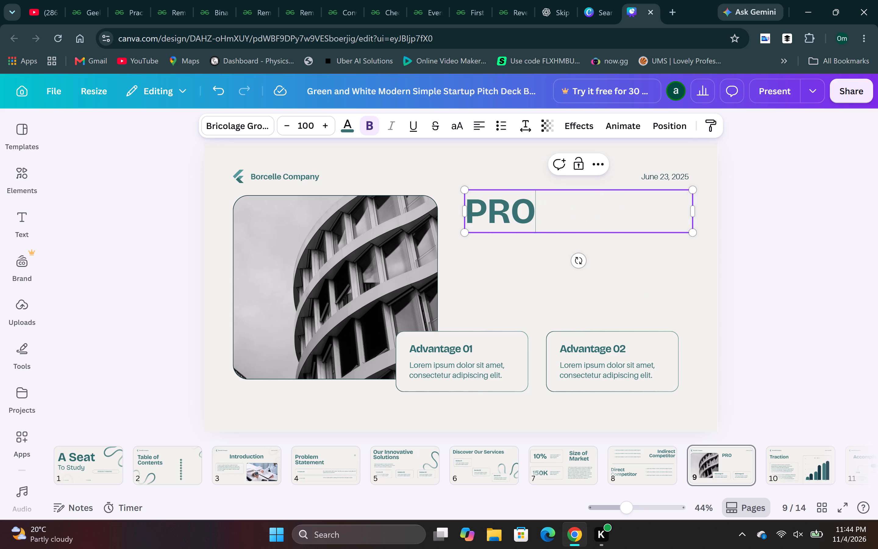
pyautogui.write('TOTYPE')
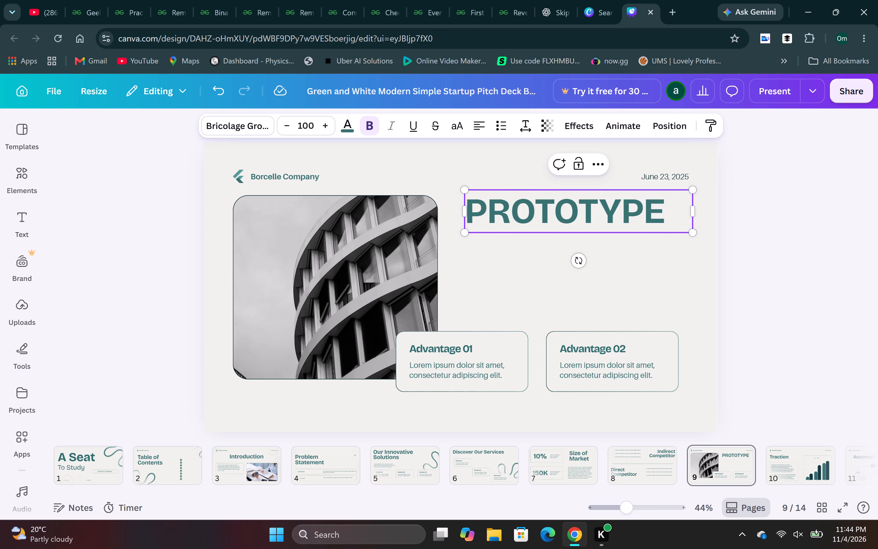
# On slide 10, replace the "Traction" heading text with "TESTING".
pyautogui.click(811, 468)
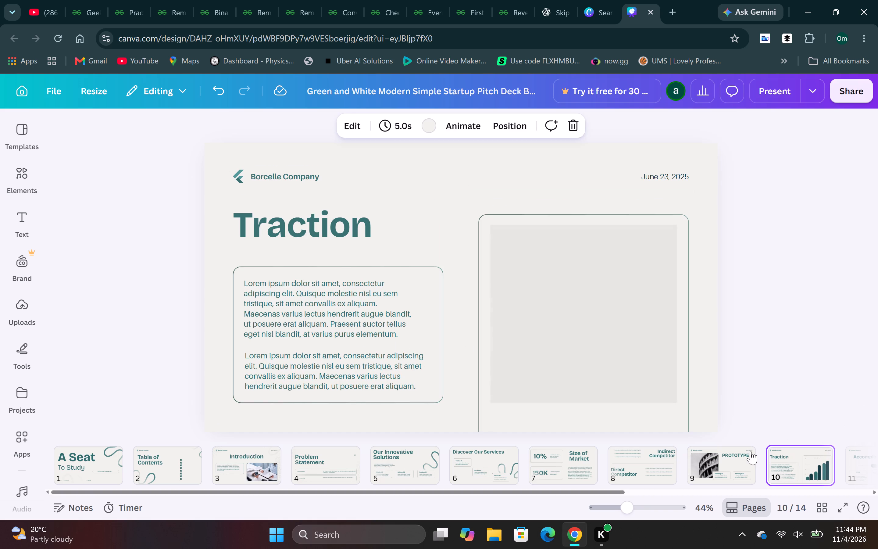
pyautogui.click(380, 224)
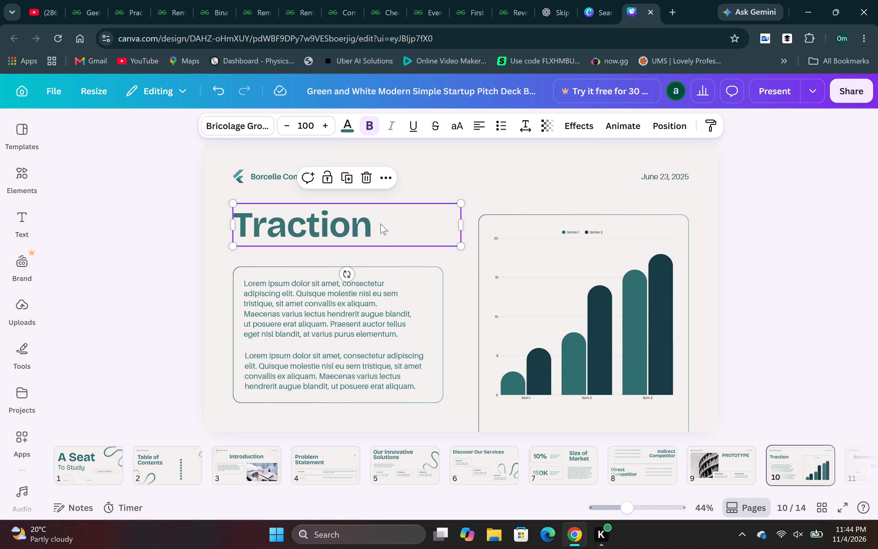
pyautogui.press('space')
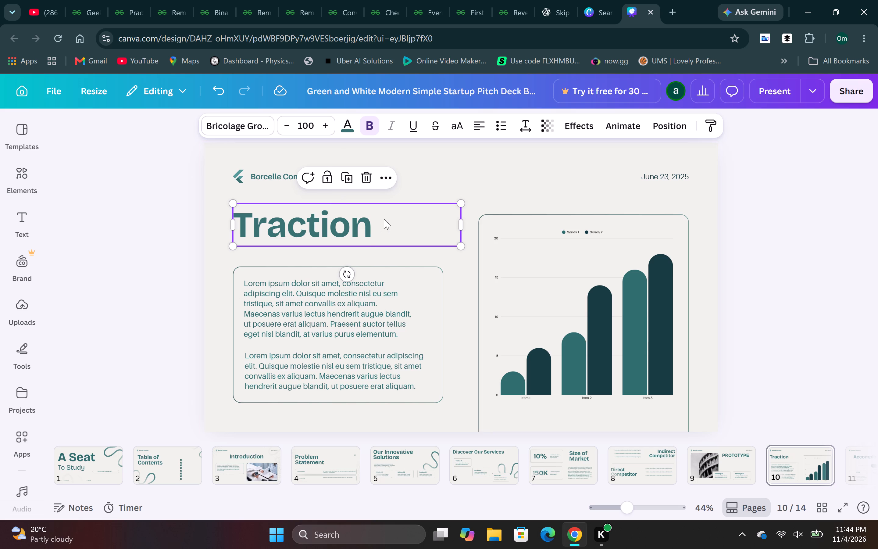
pyautogui.doubleClick(384, 219)
pyautogui.press('BackSpace')
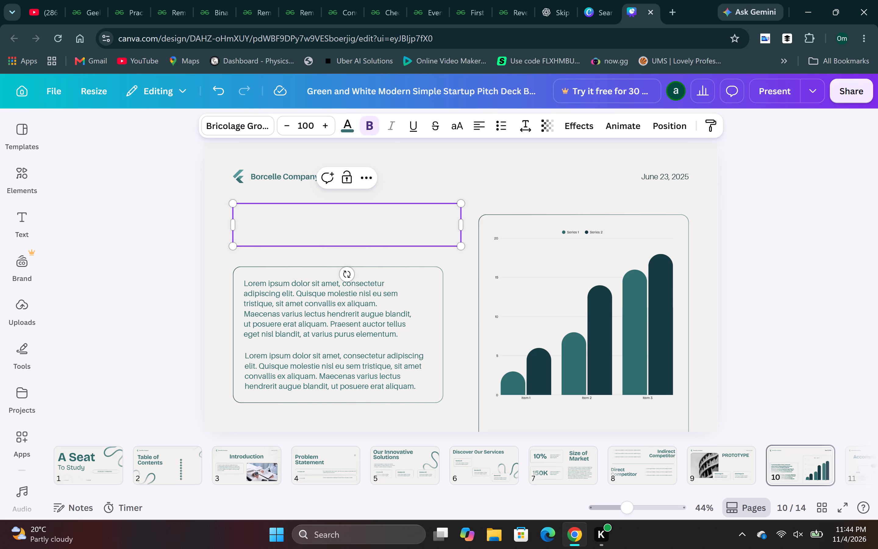
pyautogui.hotkey('shift', 't')
pyautogui.press('BackSpace')
pyautogui.write('TESTING')
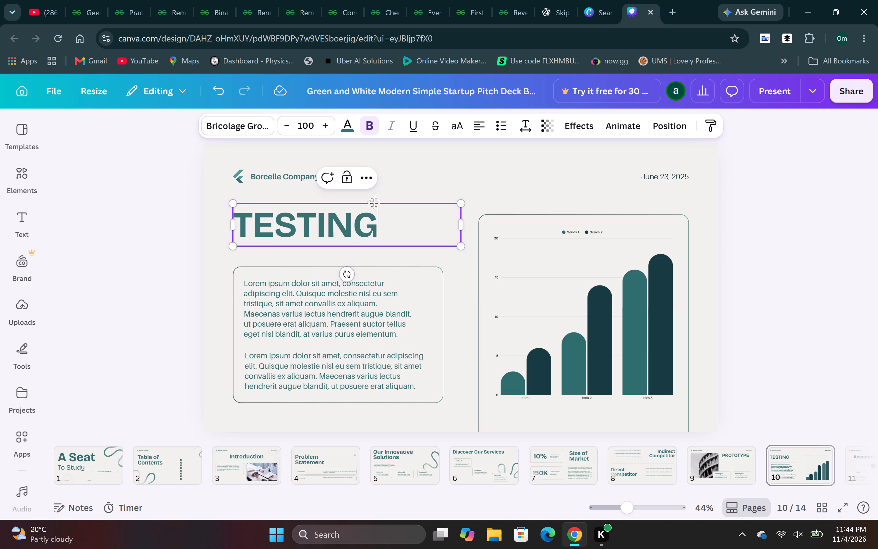
# Delete the logo and the Borcelle Company name from the TESTING slide.
pyautogui.moveTo(222, 164); pyautogui.dragTo(333, 188)
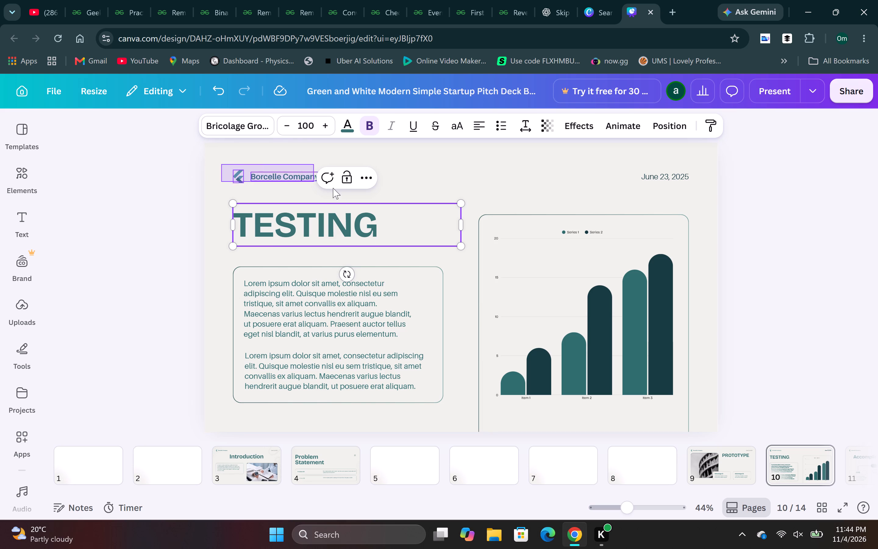
pyautogui.moveTo(333, 188); pyautogui.dragTo(342, 191)
pyautogui.click(318, 203)
# Move the TESTING heading up into the cleared space and raise the framed lorem ipsum paragraphs beneath it, keeping them left-aligned.
pyautogui.moveTo(309, 215); pyautogui.dragTo(308, 181)
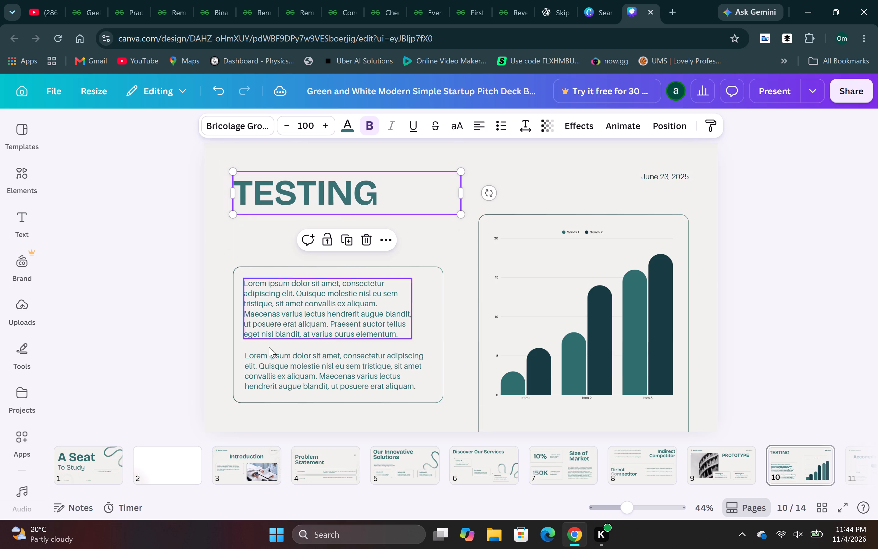
pyautogui.moveTo(223, 255); pyautogui.dragTo(422, 392)
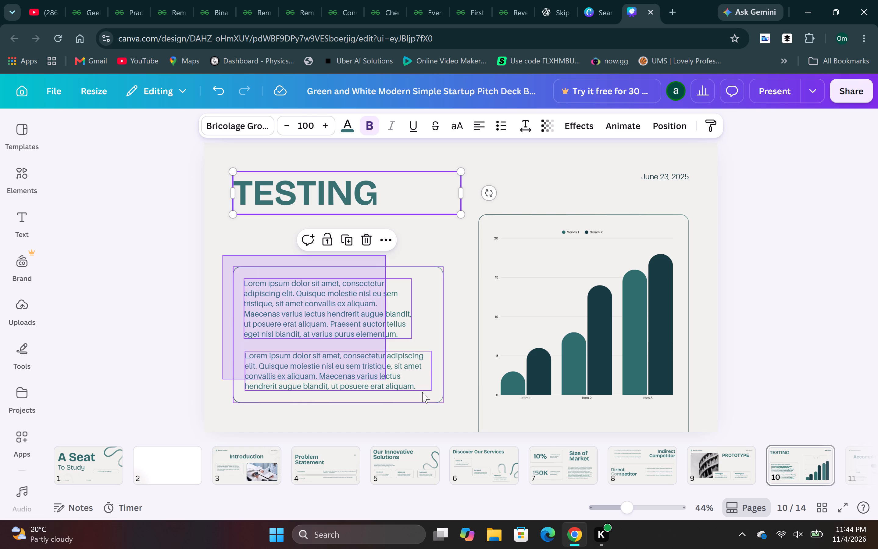
pyautogui.moveTo(422, 392); pyautogui.dragTo(459, 415)
pyautogui.moveTo(375, 357); pyautogui.dragTo(367, 326)
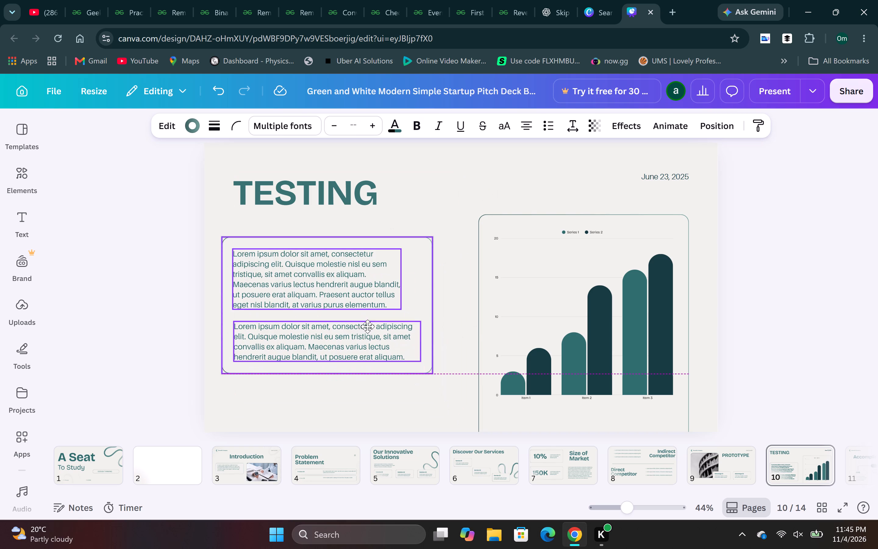
pyautogui.moveTo(367, 326); pyautogui.dragTo(377, 325)
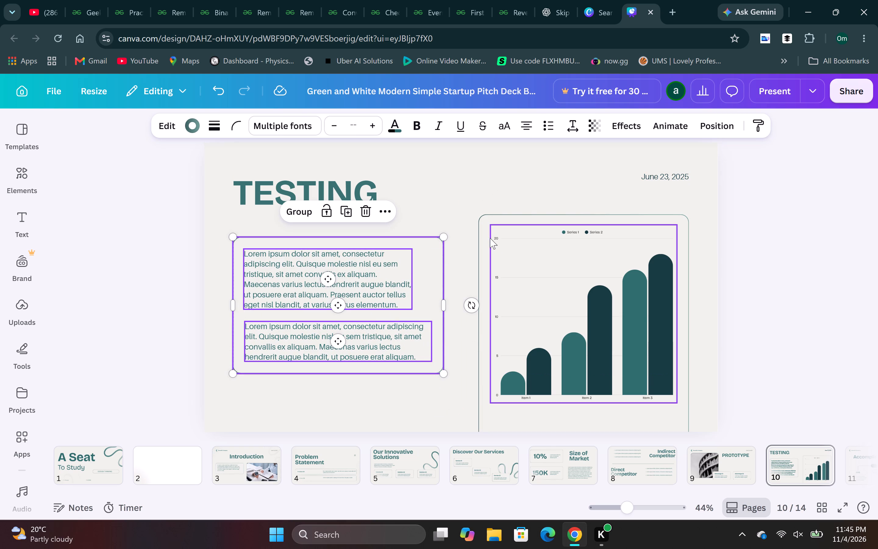
# Delete the June 23, 2025 date from the TESTING slide.
pyautogui.click(656, 179)
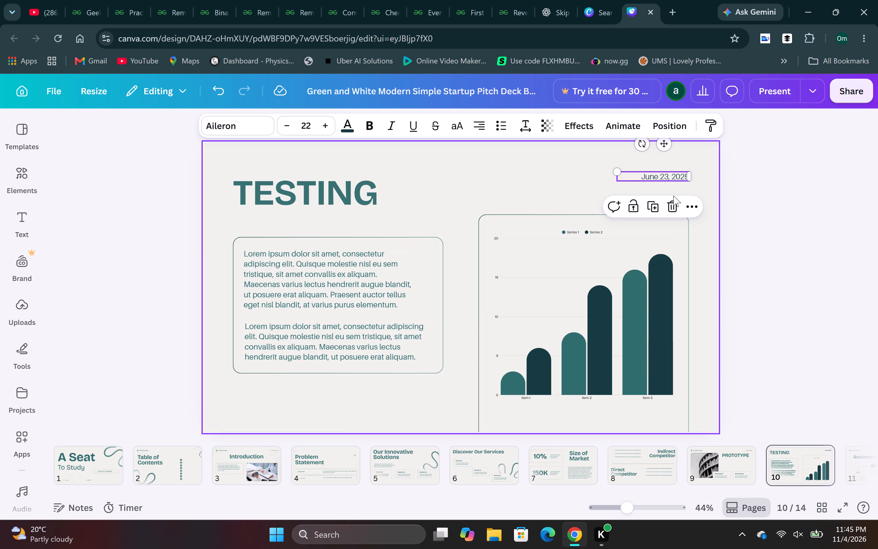
pyautogui.click(671, 202)
# Move the bar chart and its frame together up and slightly left into the space the date occupied.
pyautogui.moveTo(467, 202); pyautogui.dragTo(549, 324)
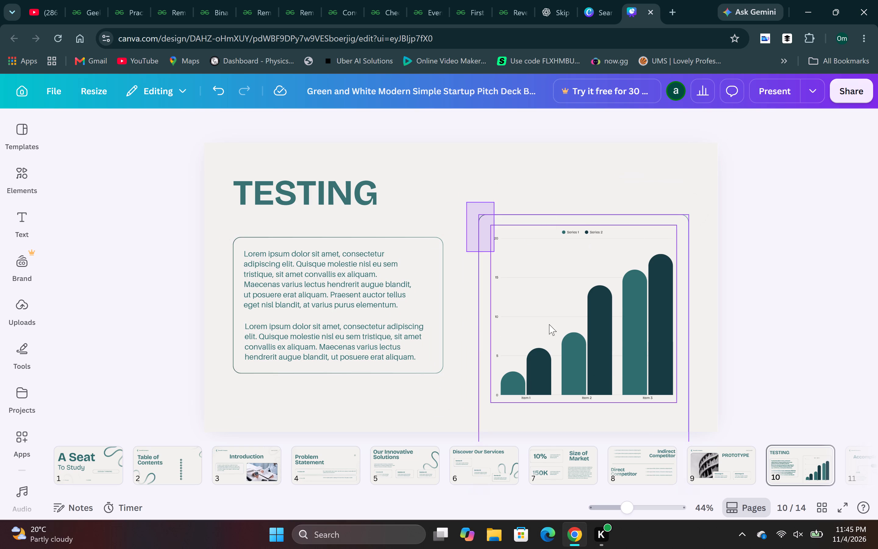
pyautogui.moveTo(549, 324); pyautogui.dragTo(700, 435)
pyautogui.moveTo(619, 366); pyautogui.dragTo(616, 353)
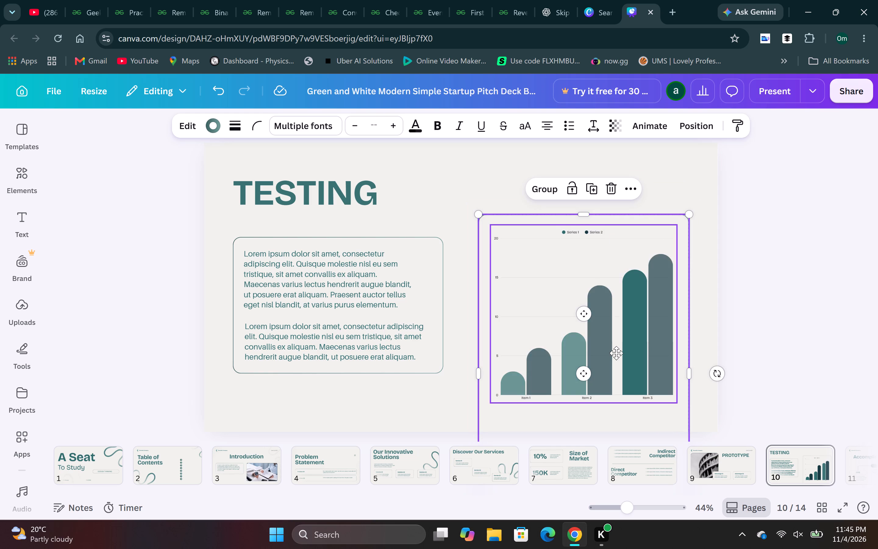
pyautogui.moveTo(616, 353); pyautogui.dragTo(615, 332)
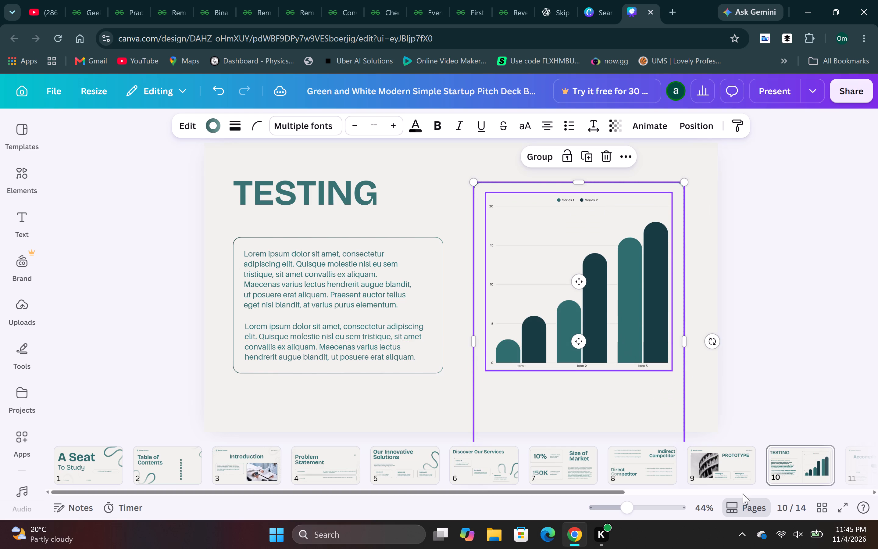
# On slide 11, move the "Accomplishments Date" heading up slightly.
pyautogui.click(857, 475)
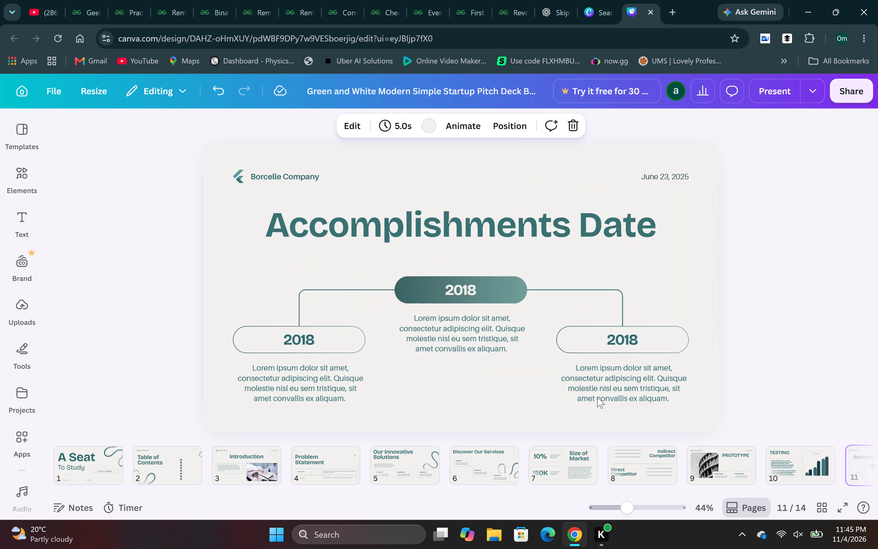
pyautogui.click(397, 225)
pyautogui.moveTo(397, 225); pyautogui.dragTo(399, 211)
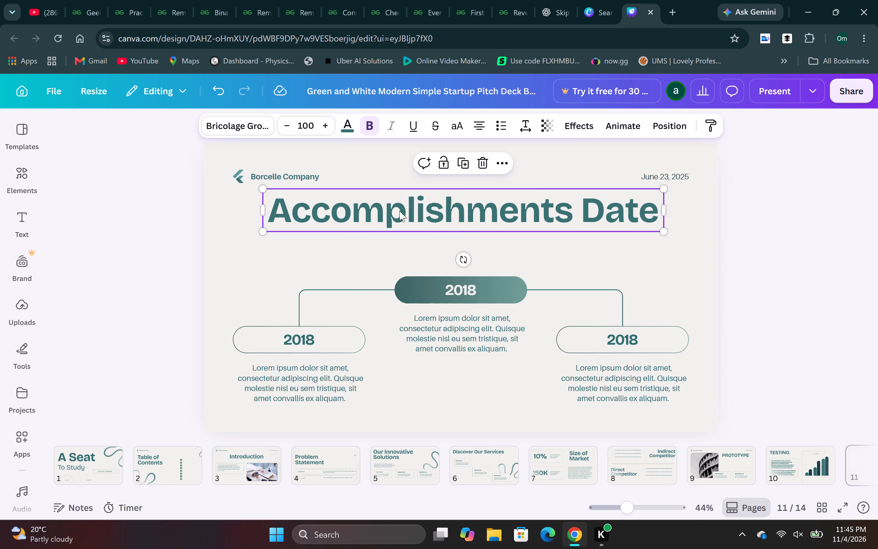
# Delete the Borcelle Company name and its logo from the Accomplishments Date slide.
pyautogui.click(299, 176)
pyautogui.click(316, 207)
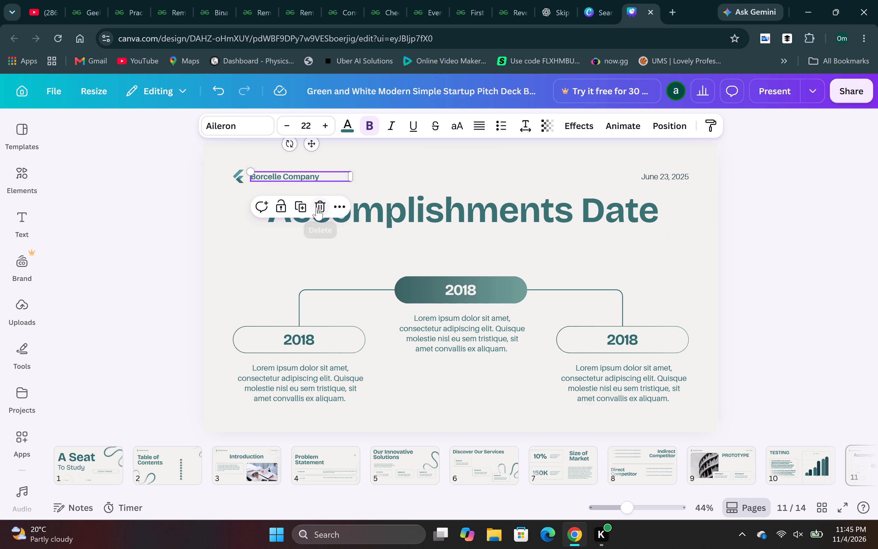
pyautogui.click(238, 180)
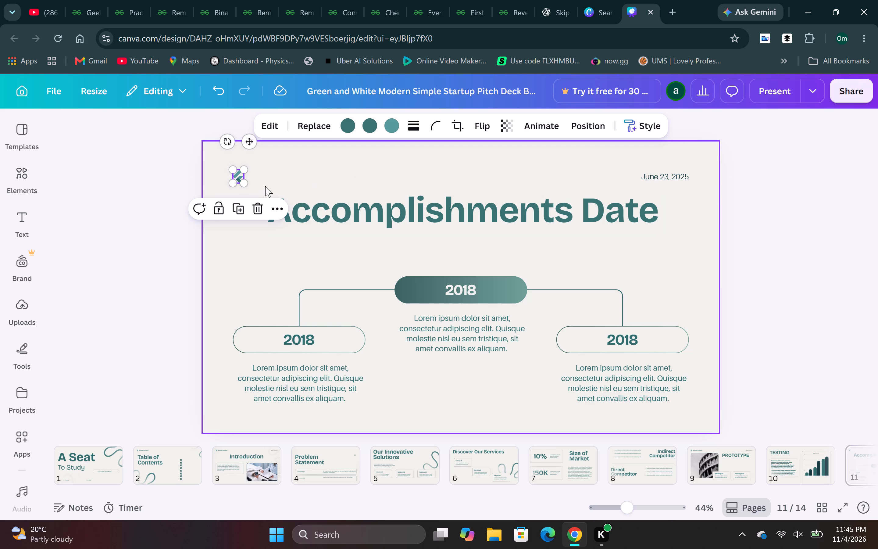
pyautogui.click(254, 203)
# Move the "Accomplishments Date" heading up into the space cleared by the branding.
pyautogui.moveTo(412, 218); pyautogui.dragTo(407, 202)
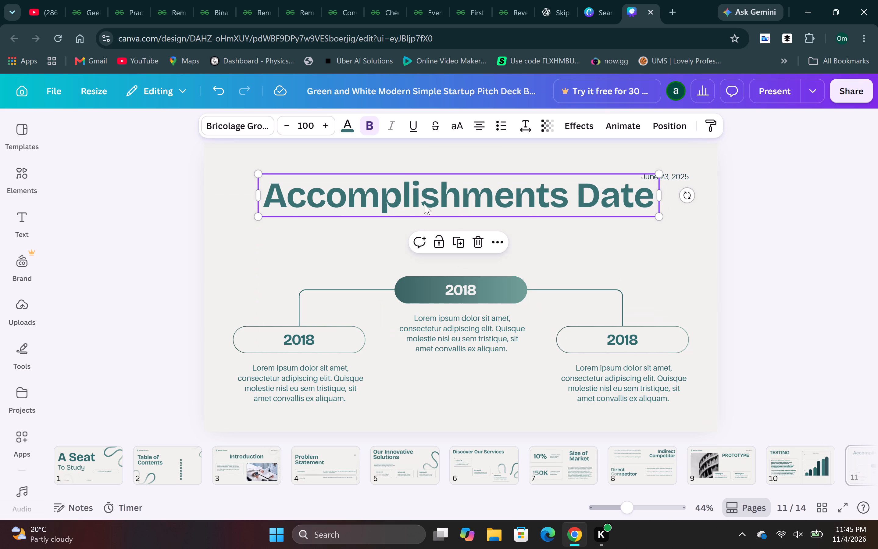
# Delete the June 23, 2025 date from the Accomplishments Date slide.
pyautogui.click(671, 176)
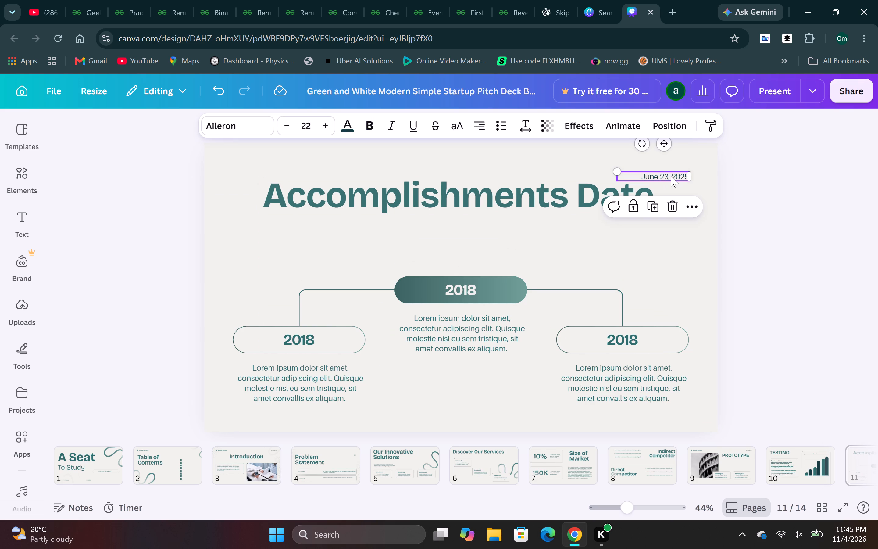
pyautogui.click(667, 204)
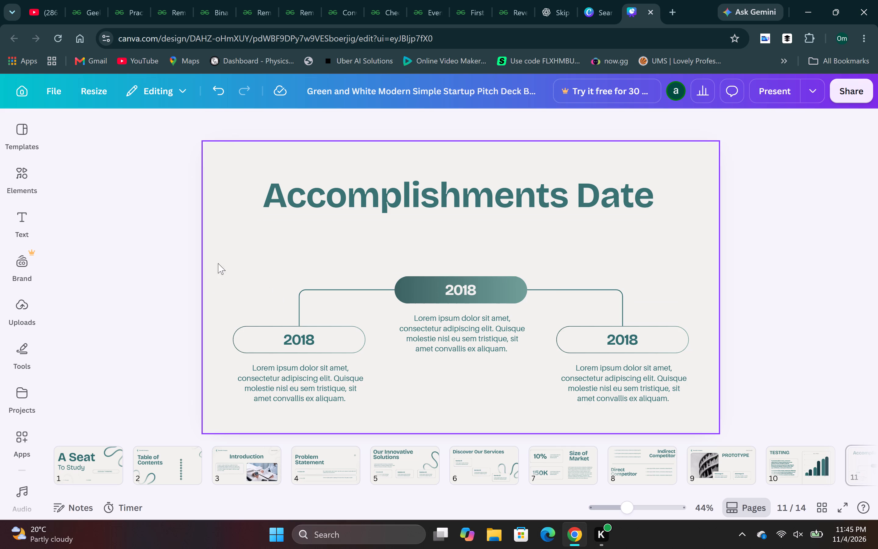
# Move the whole 2018 timeline, with its connectors and text blocks, straight up to just beneath the heading, keeping it horizontally centred.
pyautogui.moveTo(235, 259); pyautogui.dragTo(662, 425)
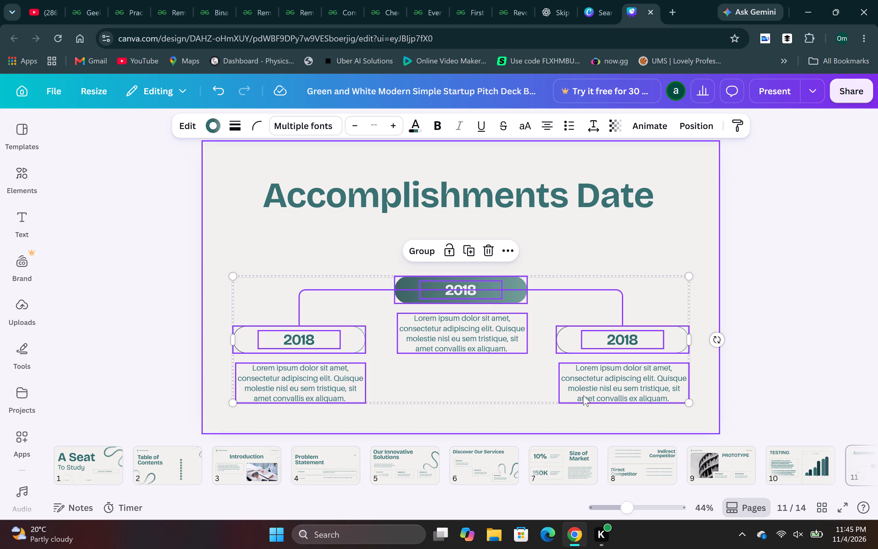
pyautogui.moveTo(494, 336); pyautogui.dragTo(496, 301)
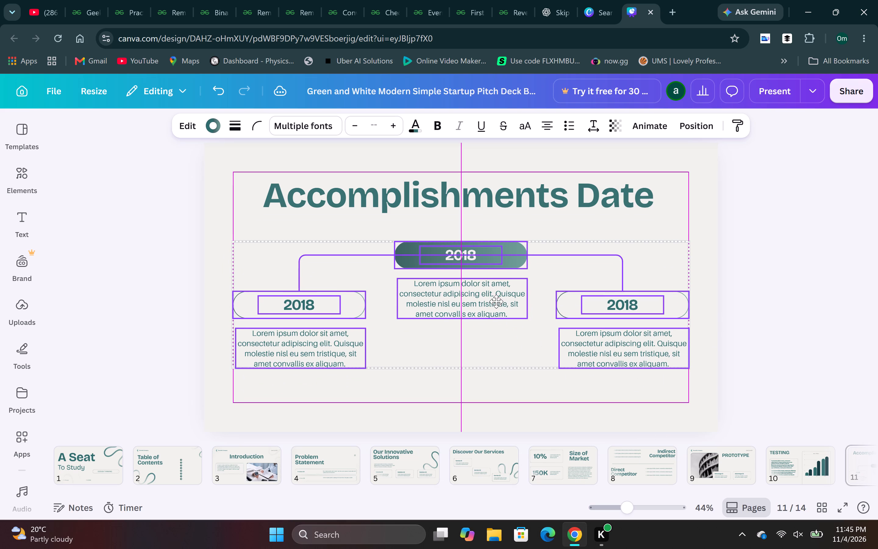
pyautogui.moveTo(496, 301); pyautogui.dragTo(496, 293)
pyautogui.click(744, 321)
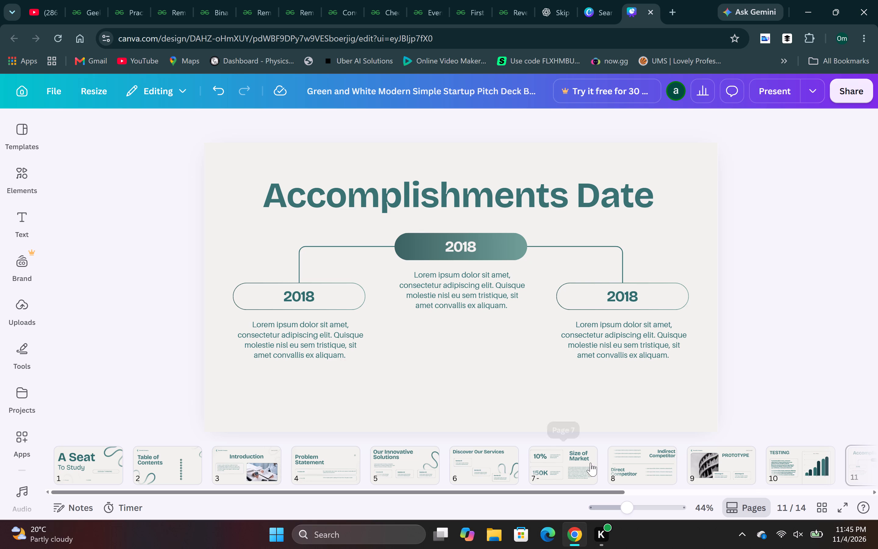
# On slide 12, Use of Funds, delete the Borcelle Company name and logo and the June 23, 2025 date.
pyautogui.scroll(-1, 836, 474)
pyautogui.scroll(3, 836, 474)
pyautogui.scroll(-5, 836, 474)
pyautogui.scroll(8, 838, 472)
pyautogui.scroll(-1, 838, 472)
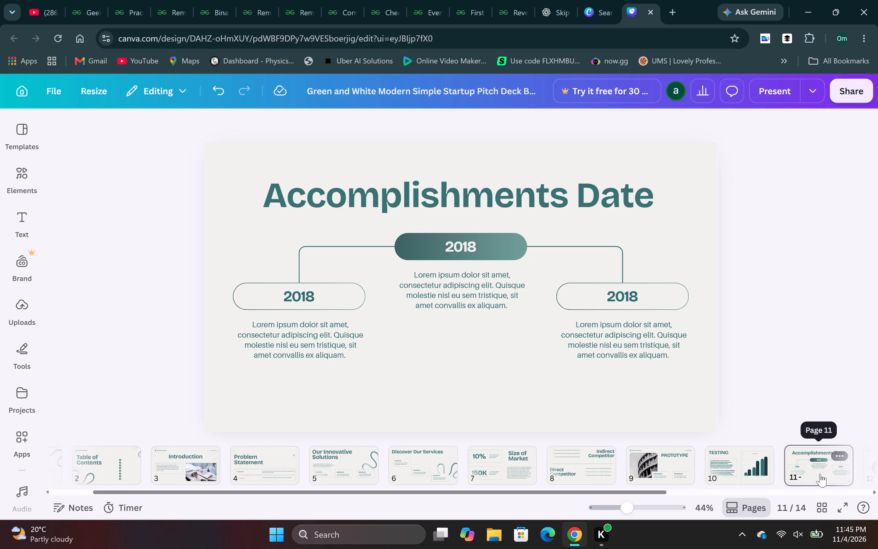
pyautogui.scroll(-1, 682, 459)
pyautogui.scroll(2, 682, 459)
pyautogui.scroll(-4, 682, 459)
pyautogui.scroll(3, 682, 459)
pyautogui.scroll(-9, 682, 459)
pyautogui.scroll(2, 682, 459)
pyautogui.scroll(-1, 682, 459)
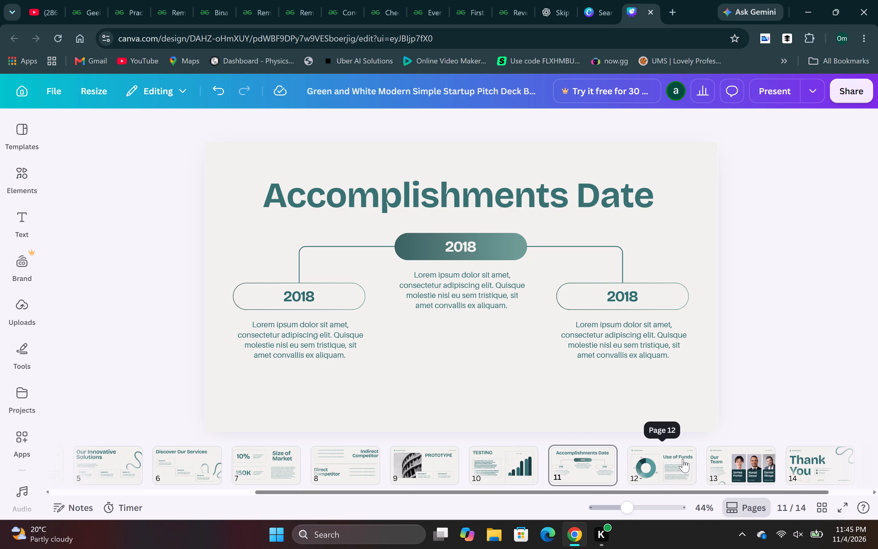
pyautogui.click(658, 463)
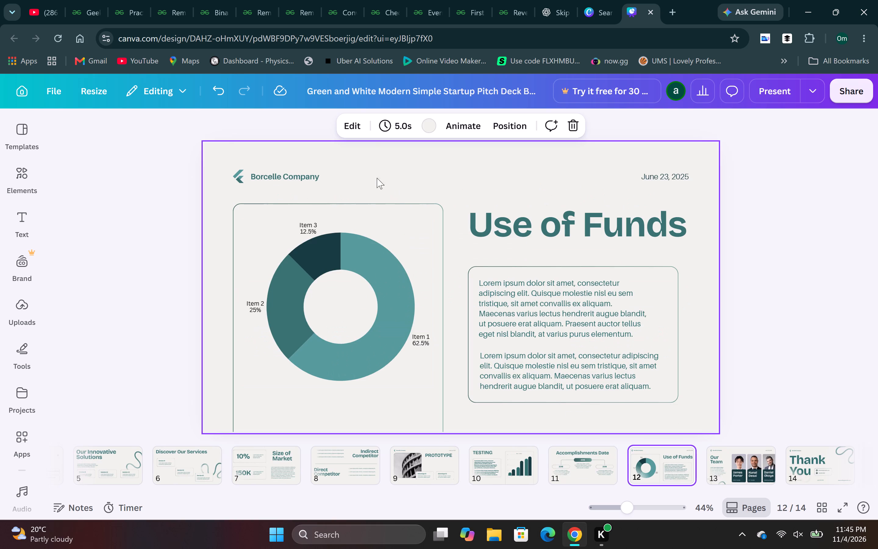
pyautogui.moveTo(223, 165); pyautogui.dragTo(322, 191)
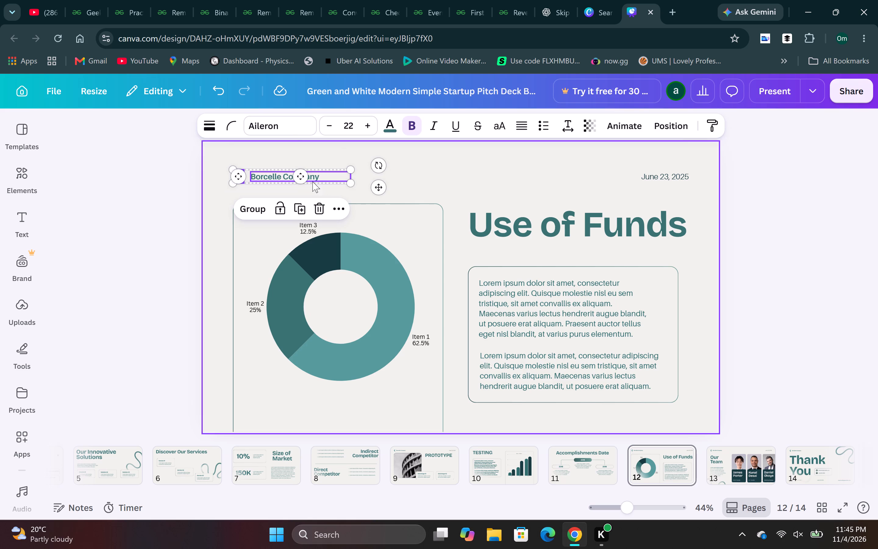
pyautogui.click(313, 207)
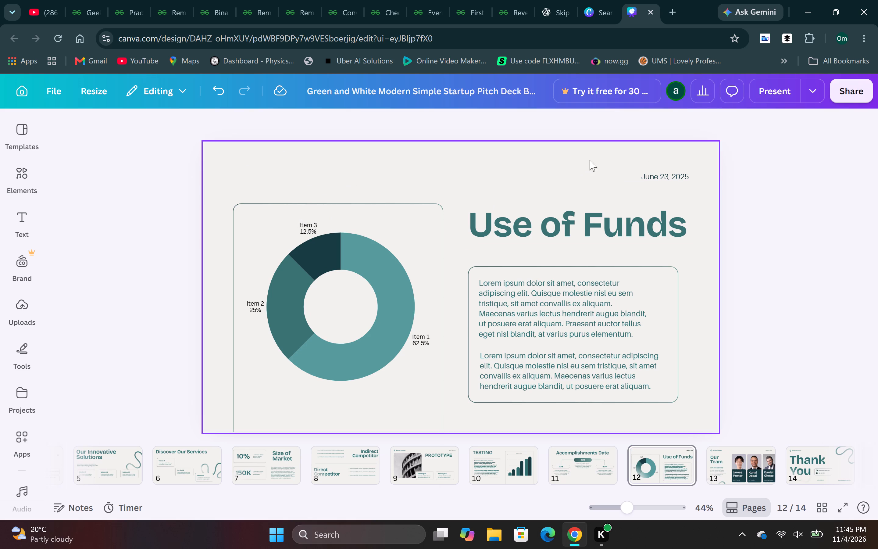
pyautogui.click(653, 178)
pyautogui.rightClick(653, 177)
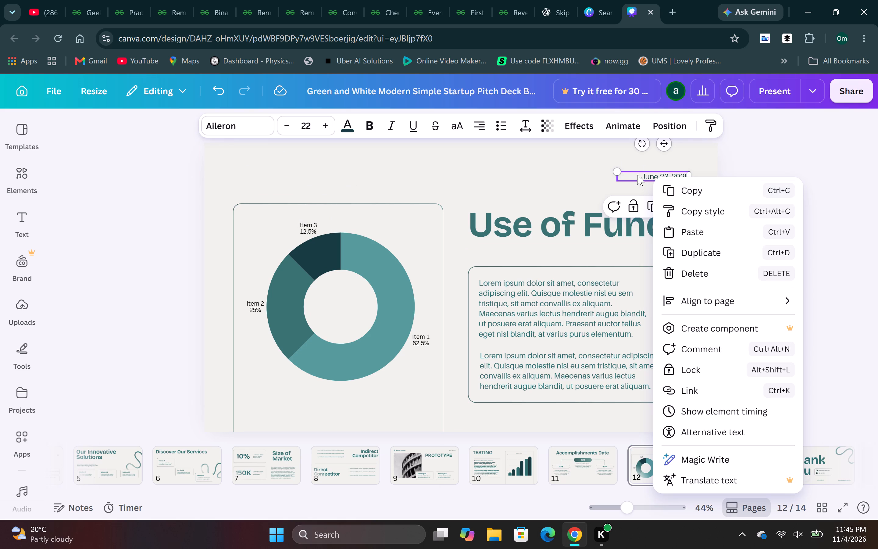
pyautogui.click(637, 175)
pyautogui.click(674, 203)
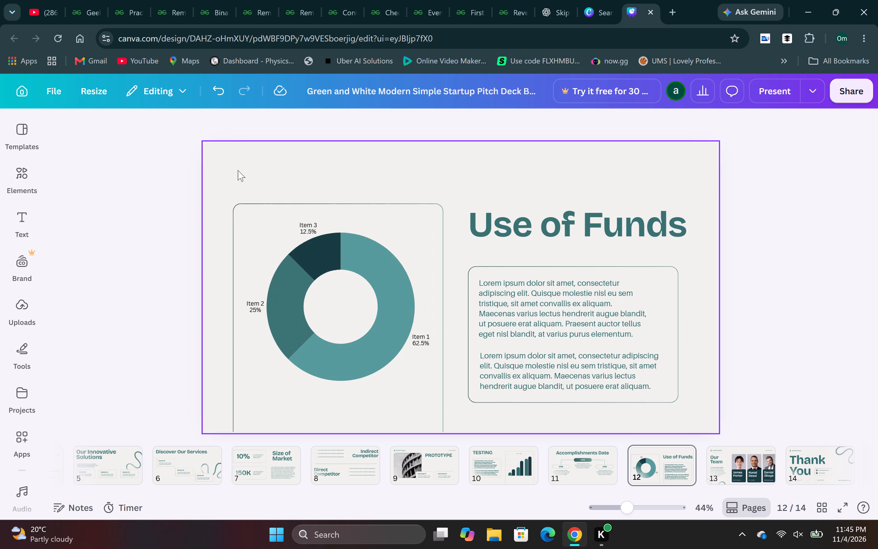
# Move the donut chart, its frame, the Use of Funds heading and the framed paragraphs together up and slightly left.
pyautogui.moveTo(212, 170); pyautogui.dragTo(646, 424)
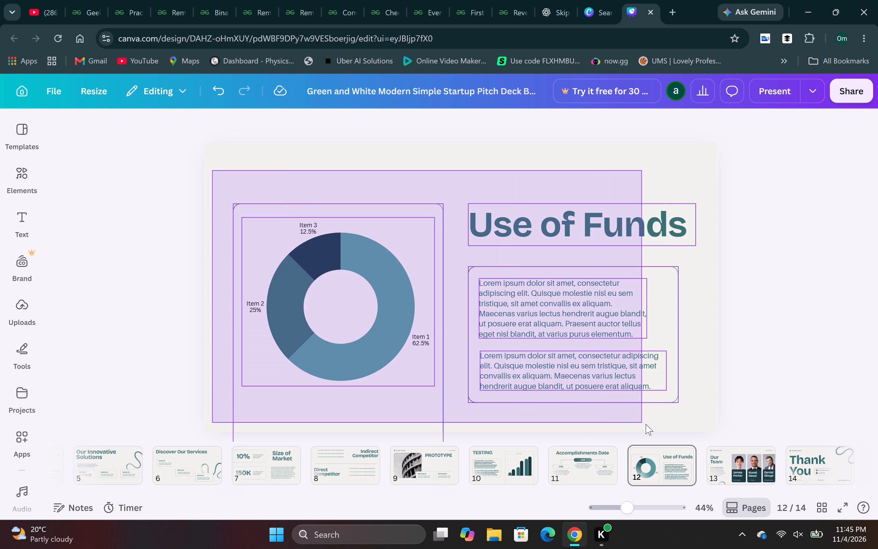
pyautogui.moveTo(646, 424); pyautogui.dragTo(688, 429)
pyautogui.moveTo(538, 319); pyautogui.dragTo(533, 275)
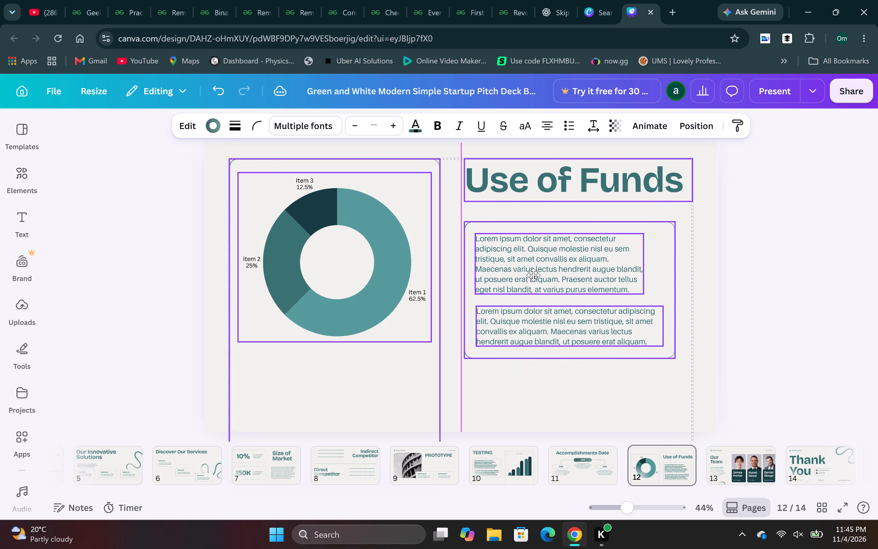
pyautogui.moveTo(533, 275); pyautogui.dragTo(529, 274)
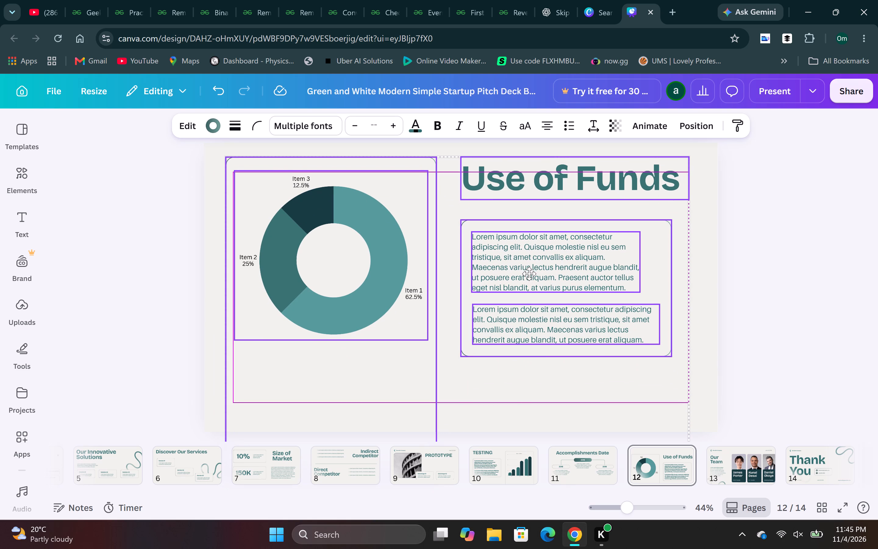
pyautogui.moveTo(529, 274); pyautogui.dragTo(529, 274)
pyautogui.click(748, 274)
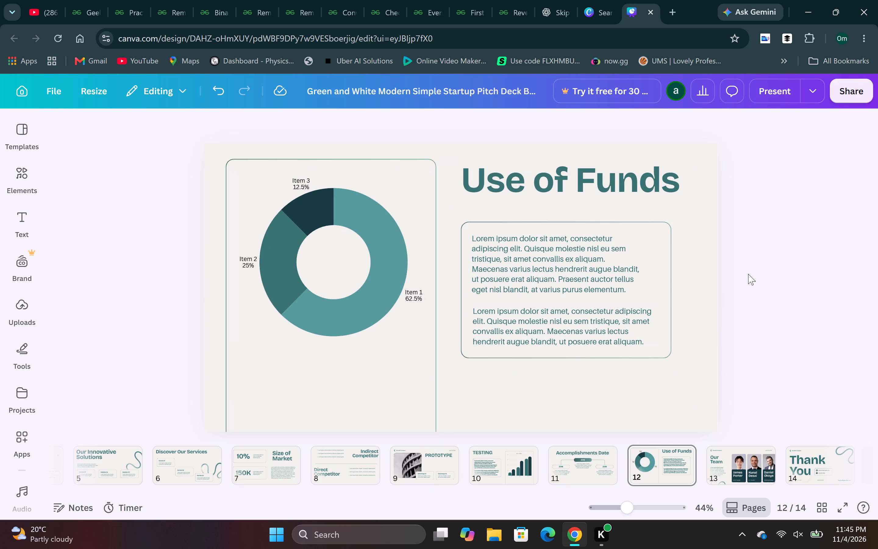
# On slide 13, Our Team, delete the Borcelle Company name and logo and the June 23, 2025 date.
pyautogui.click(733, 464)
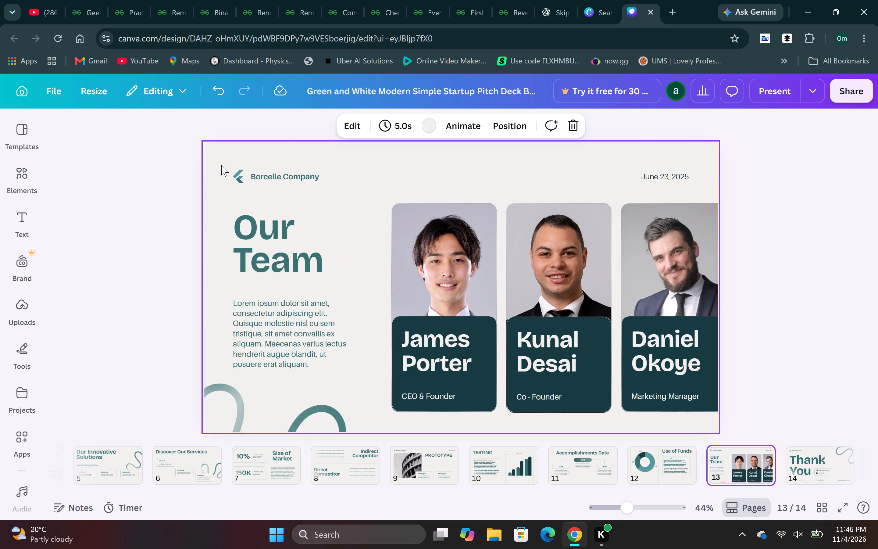
pyautogui.moveTo(222, 164); pyautogui.dragTo(346, 188)
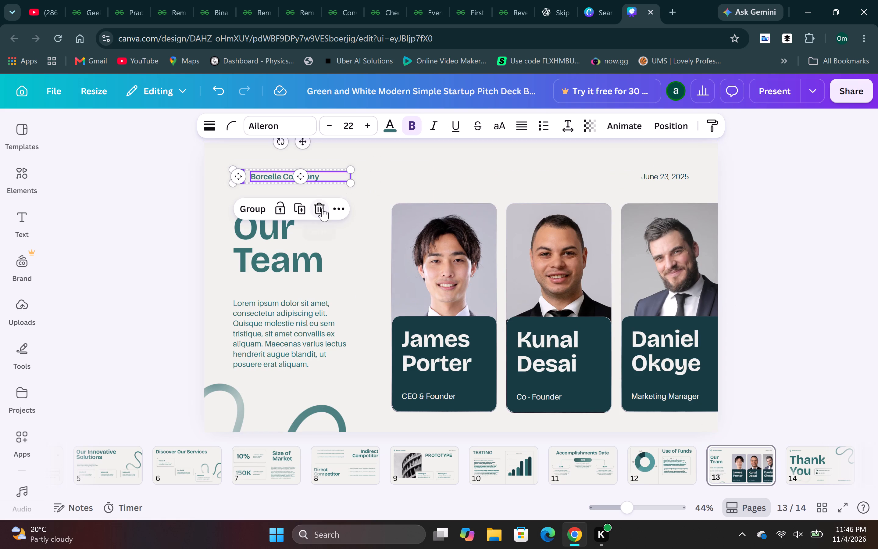
pyautogui.click(322, 208)
pyautogui.click(649, 179)
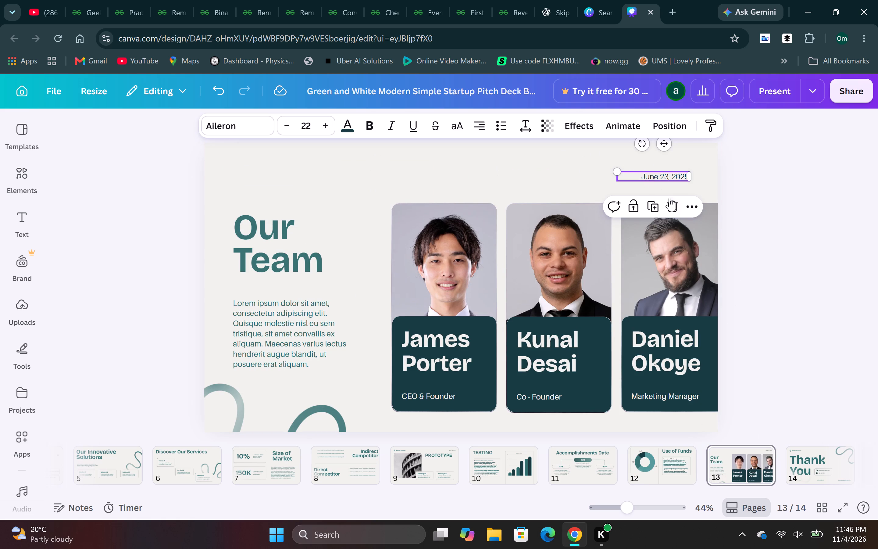
pyautogui.click(672, 203)
# Move all the Our Team content together up and slightly left so the three member cards fit fully on the slide.
pyautogui.moveTo(224, 179); pyautogui.dragTo(647, 386)
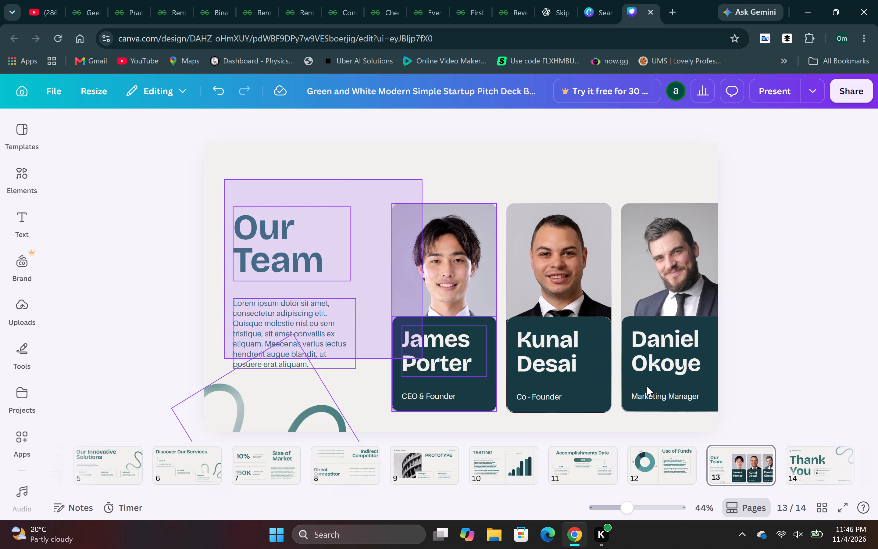
pyautogui.moveTo(647, 386); pyautogui.dragTo(720, 429)
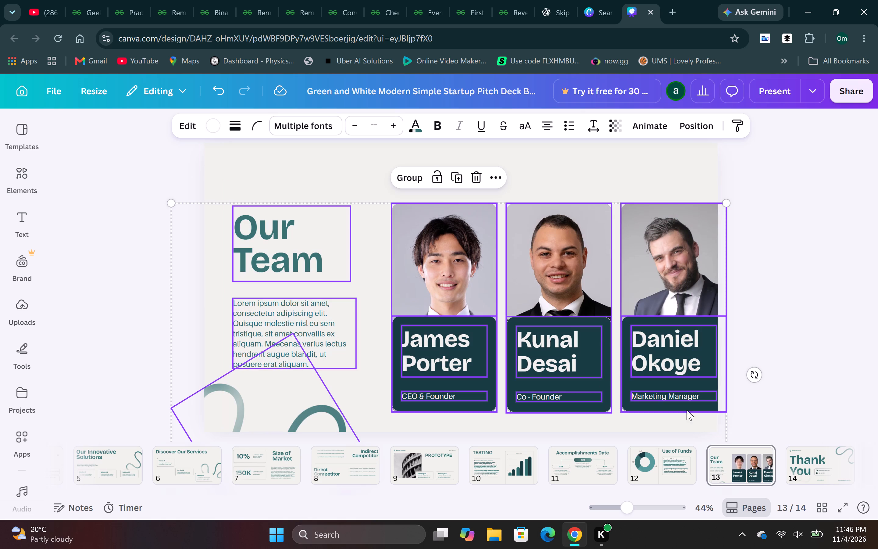
pyautogui.moveTo(450, 296); pyautogui.dragTo(437, 237)
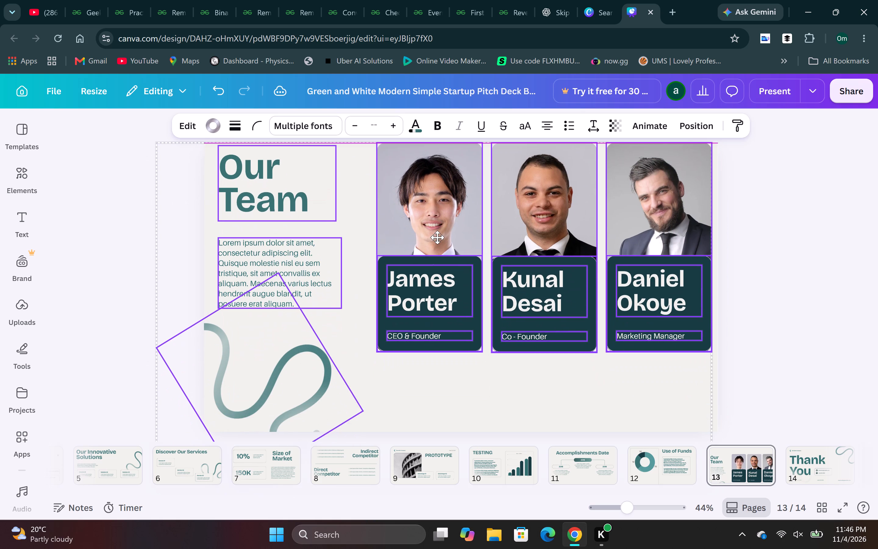
pyautogui.moveTo(437, 237); pyautogui.dragTo(436, 247)
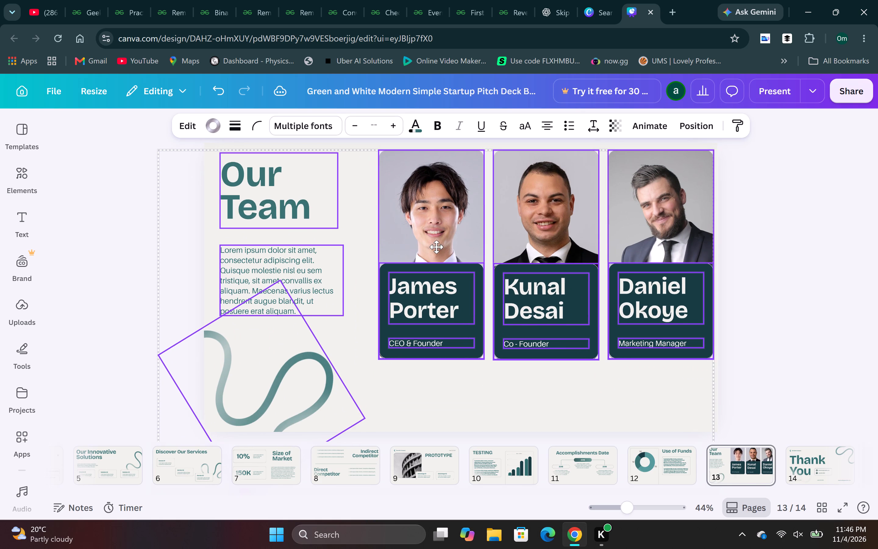
pyautogui.moveTo(436, 247); pyautogui.dragTo(436, 250)
# Clear the placeholder name on the CEO & Founder card.
pyautogui.click(453, 302)
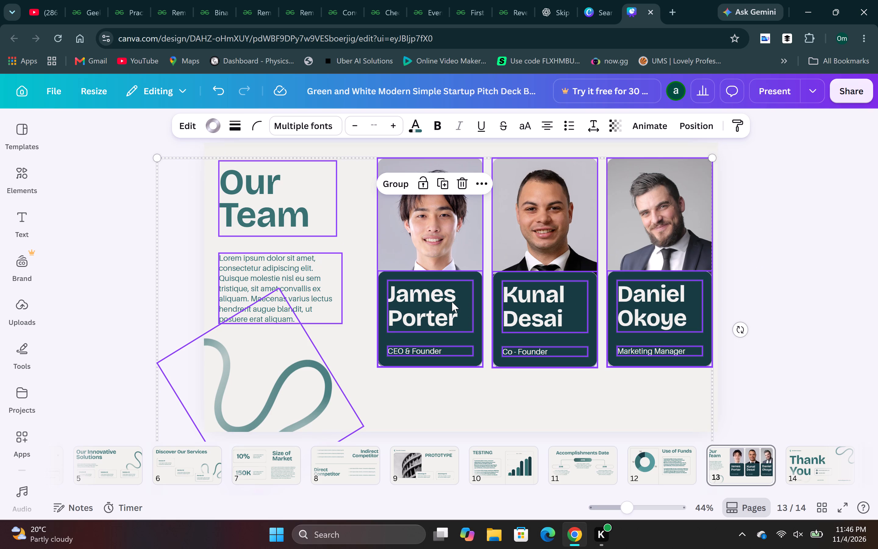
pyautogui.doubleClick(451, 302)
pyautogui.click(437, 294)
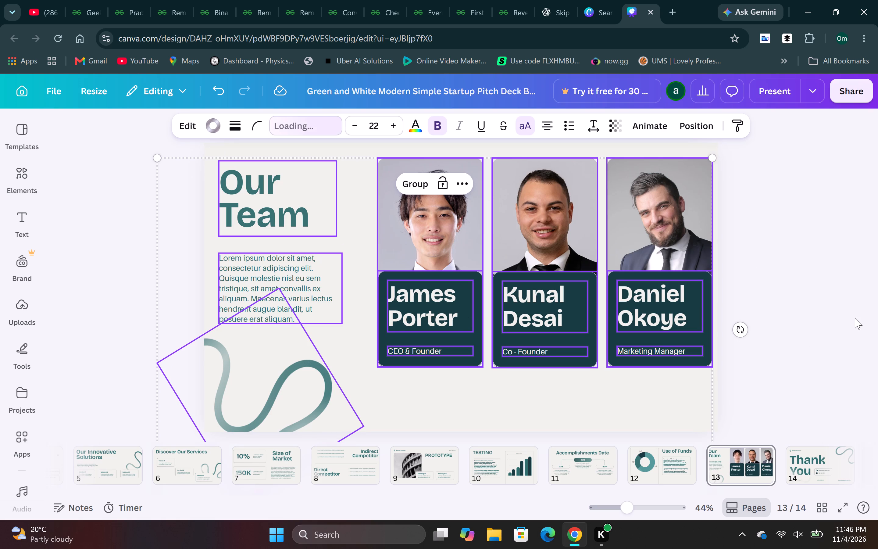
pyautogui.click(855, 318)
pyautogui.doubleClick(439, 302)
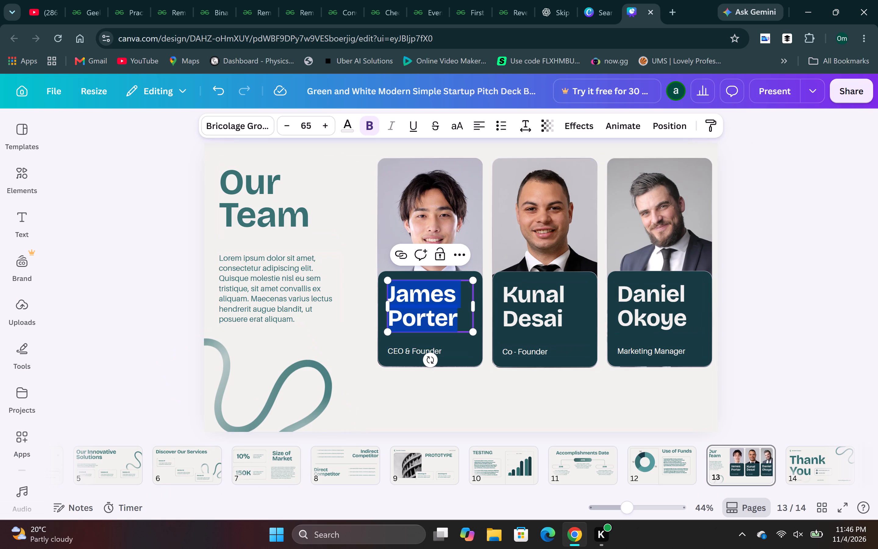
pyautogui.press('BackSpace')
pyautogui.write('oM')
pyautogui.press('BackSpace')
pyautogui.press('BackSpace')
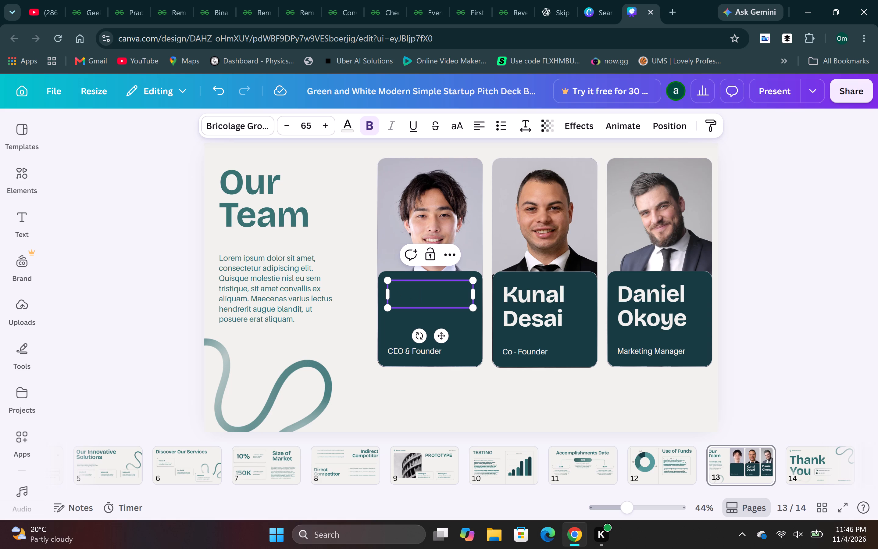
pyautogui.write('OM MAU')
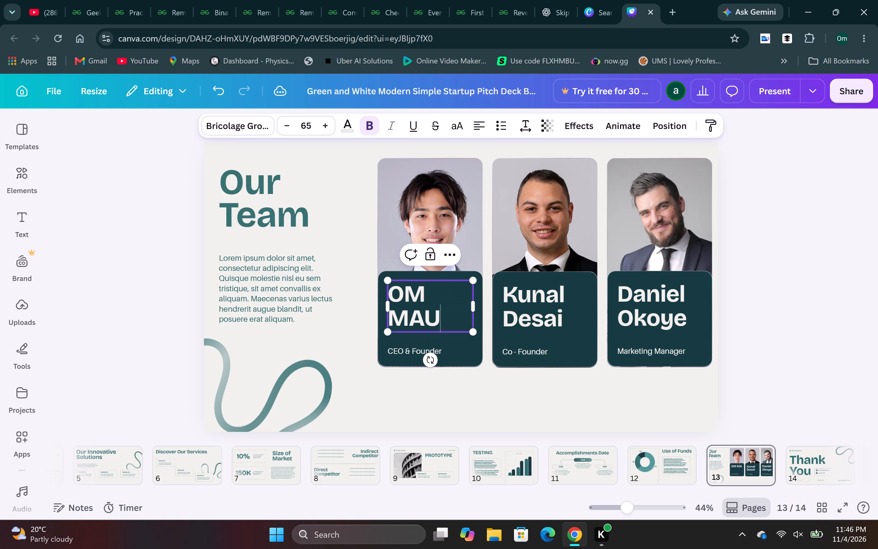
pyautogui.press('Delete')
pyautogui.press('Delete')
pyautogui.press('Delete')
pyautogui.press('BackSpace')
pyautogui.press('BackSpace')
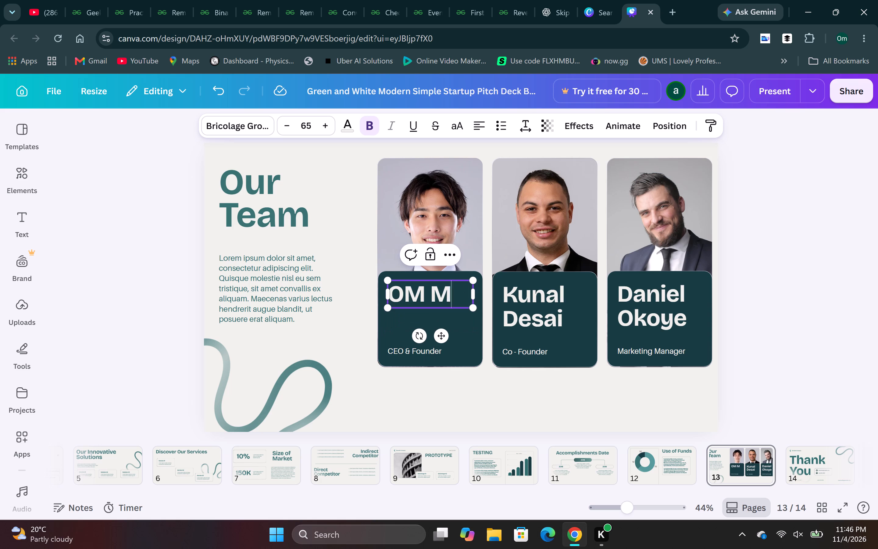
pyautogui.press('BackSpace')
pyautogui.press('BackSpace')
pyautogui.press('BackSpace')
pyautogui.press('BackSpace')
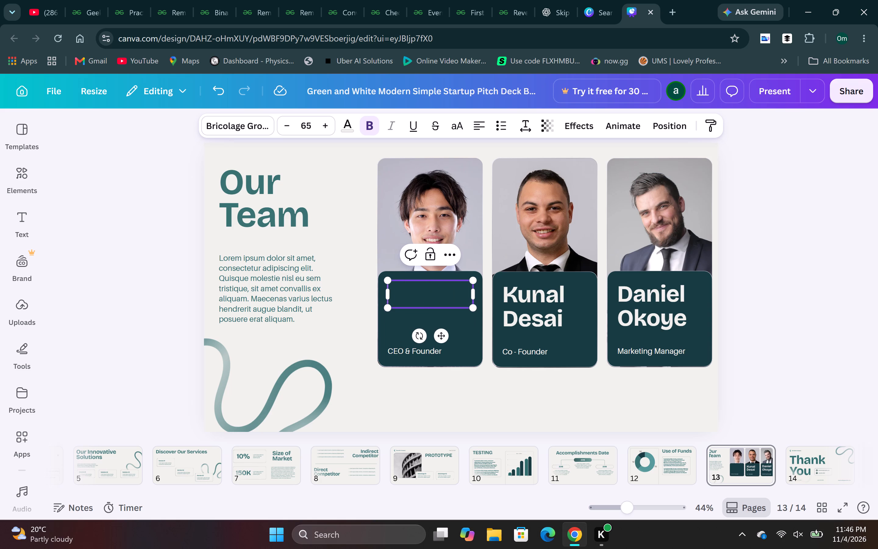
# Delete the portrait image from the CEO & Founder card, keeping its frame, and realign the empty frame behind that card.
pyautogui.click(438, 201)
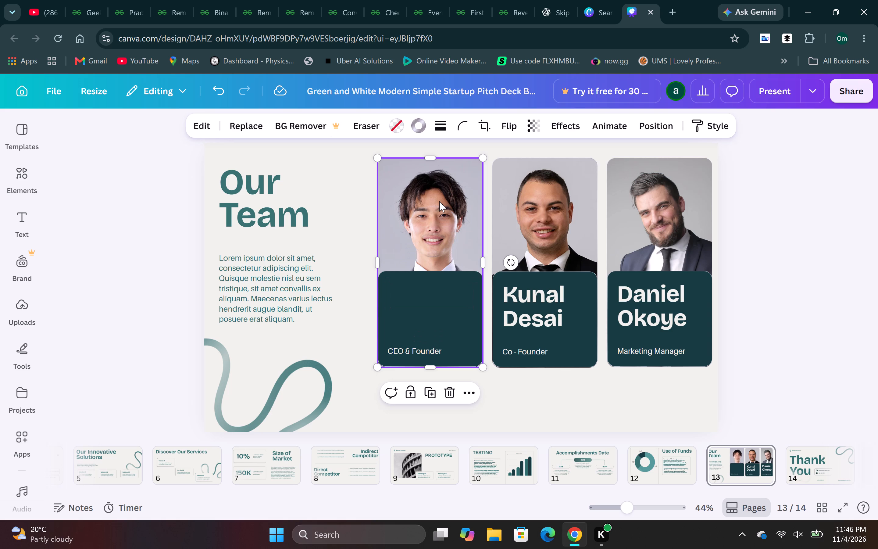
pyautogui.moveTo(439, 201); pyautogui.dragTo(345, 216)
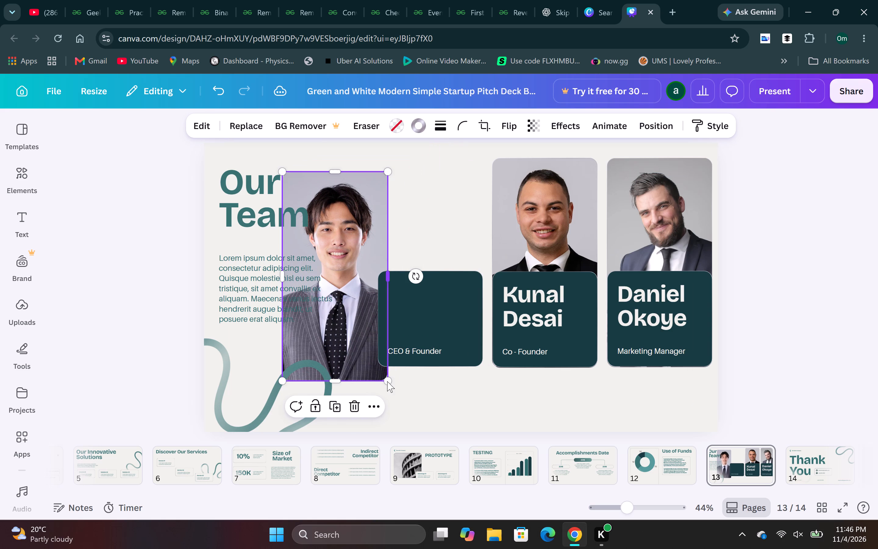
pyautogui.click(352, 403)
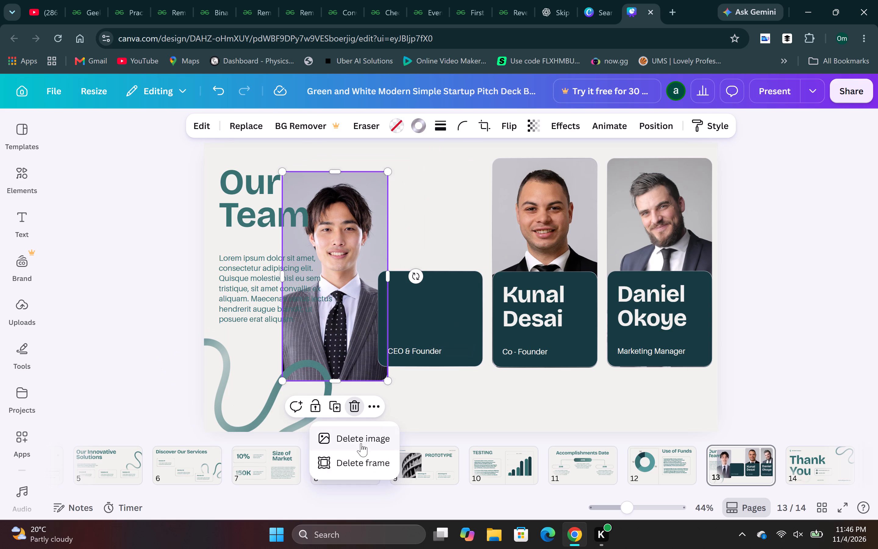
pyautogui.click(361, 443)
pyautogui.moveTo(363, 265); pyautogui.dragTo(425, 251)
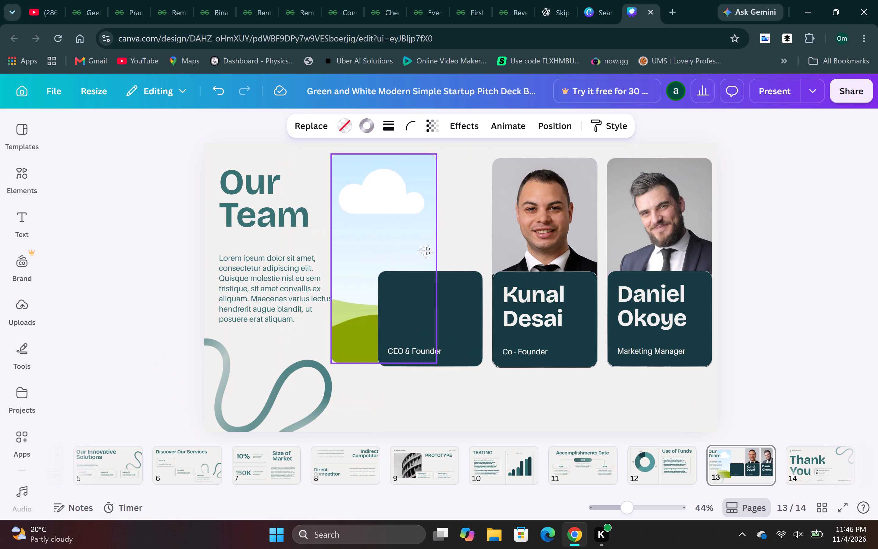
pyautogui.moveTo(425, 251); pyautogui.dragTo(456, 248)
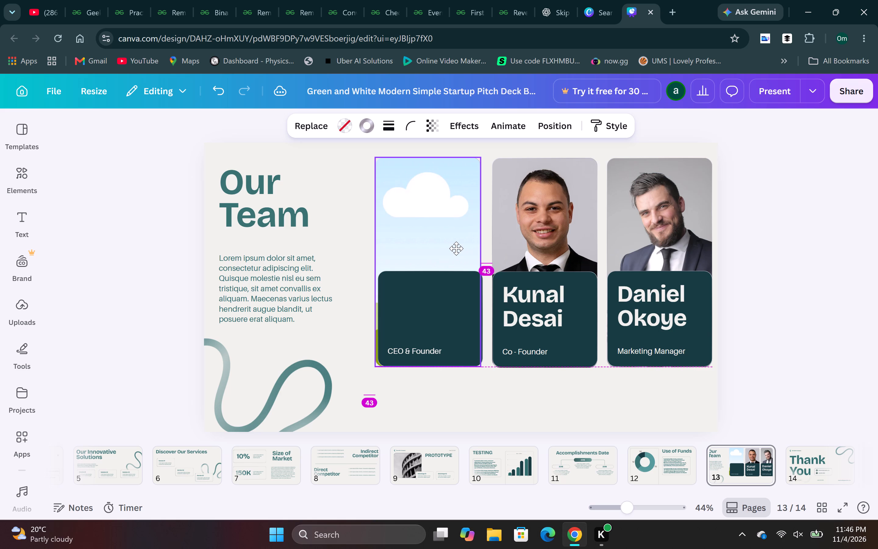
pyautogui.moveTo(456, 248); pyautogui.dragTo(458, 248)
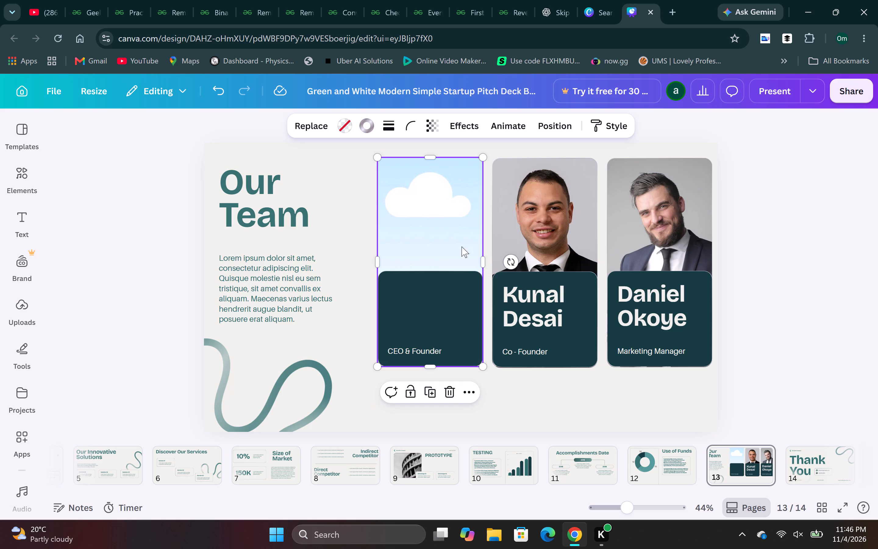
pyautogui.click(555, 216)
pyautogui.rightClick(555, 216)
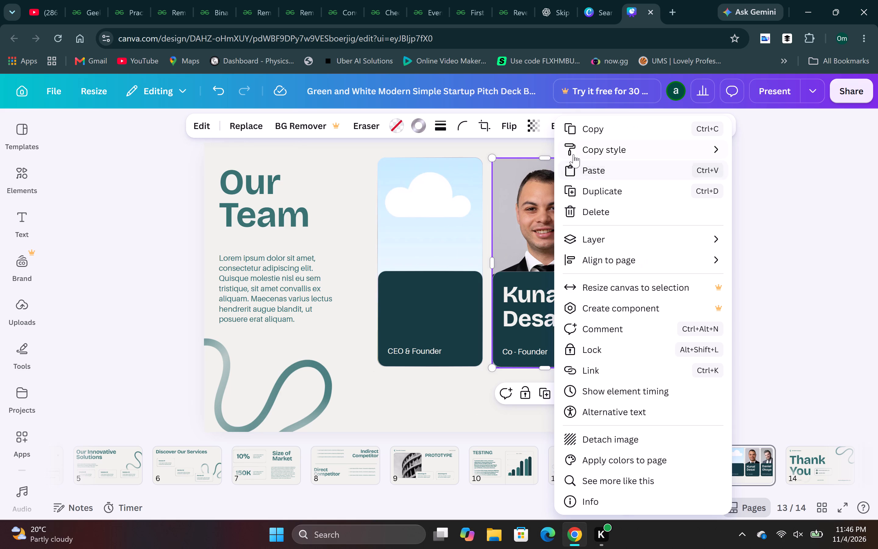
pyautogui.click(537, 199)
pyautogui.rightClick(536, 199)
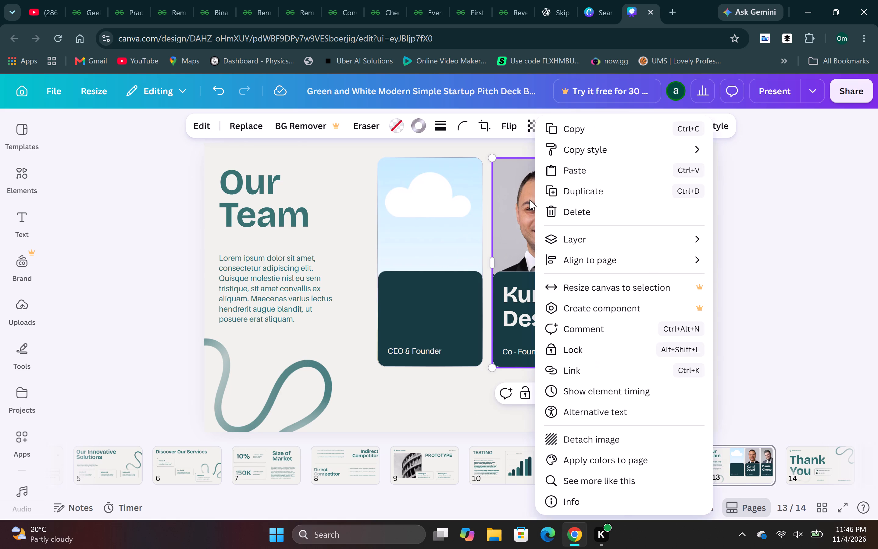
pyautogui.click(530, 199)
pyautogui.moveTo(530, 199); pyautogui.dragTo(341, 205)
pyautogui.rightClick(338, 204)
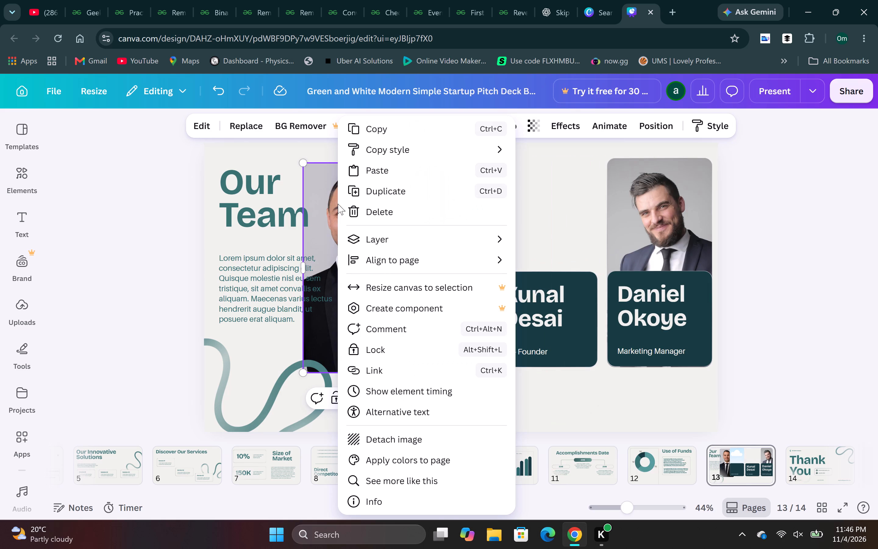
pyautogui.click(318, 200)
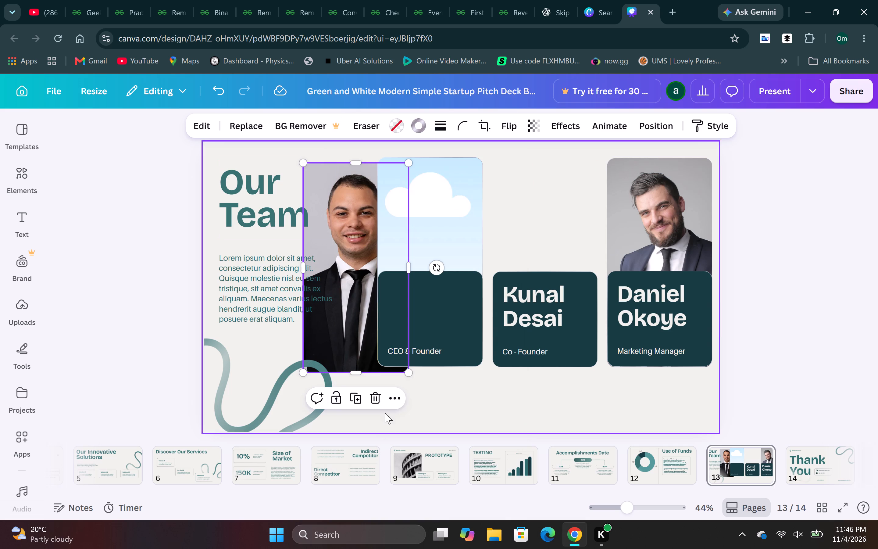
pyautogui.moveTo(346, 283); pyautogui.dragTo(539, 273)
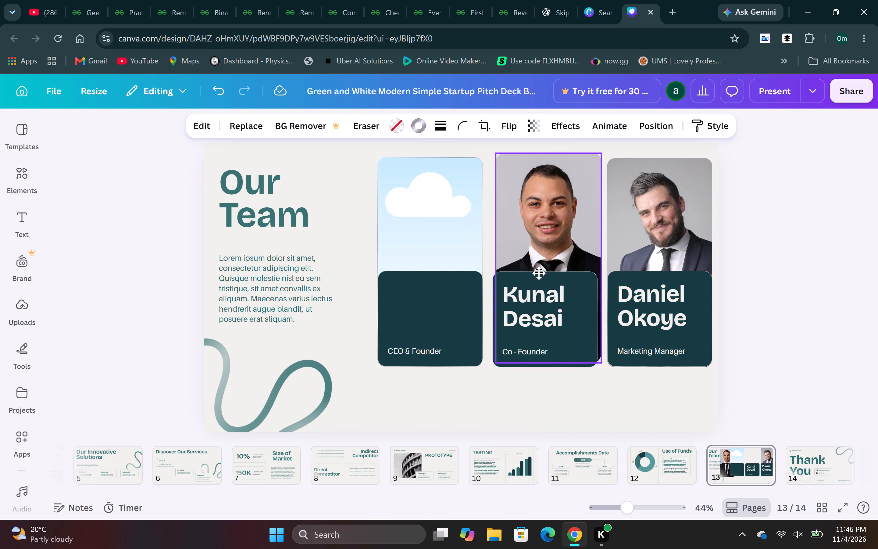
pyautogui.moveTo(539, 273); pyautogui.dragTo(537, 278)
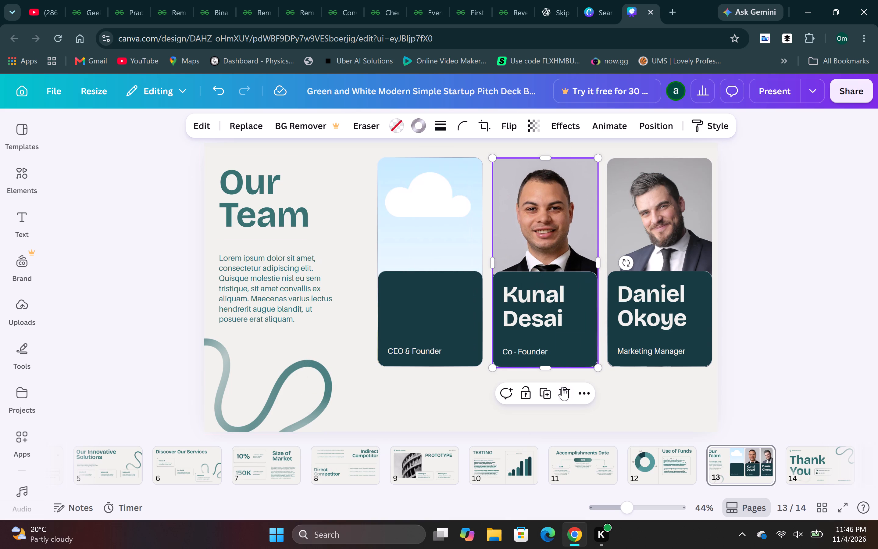
# Delete the portrait images from the Co-Founder and Marketing Manager cards, keeping their empty frames in place.
pyautogui.click(563, 388)
pyautogui.click(554, 426)
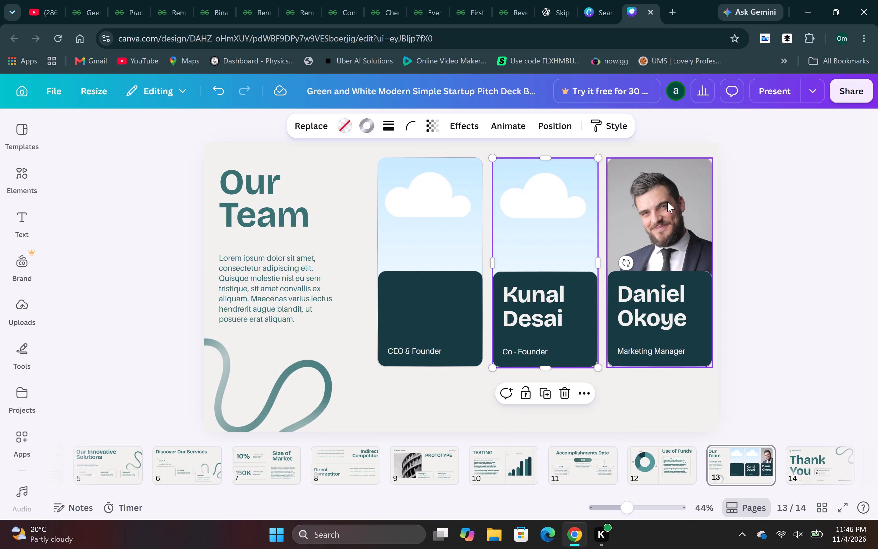
pyautogui.click(667, 202)
pyautogui.click(674, 393)
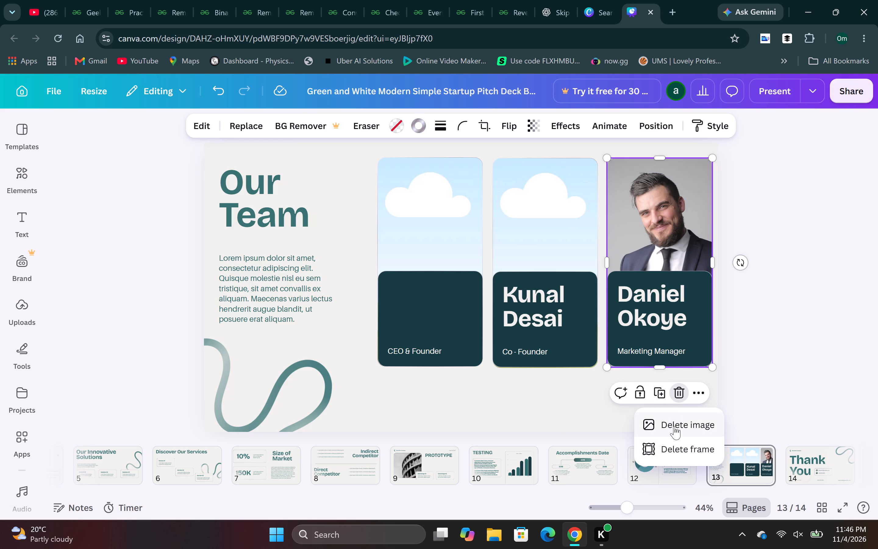
pyautogui.click(674, 426)
# Delete the CEO & Founder title and the placeholder names and job titles on the other two team cards.
pyautogui.click(413, 302)
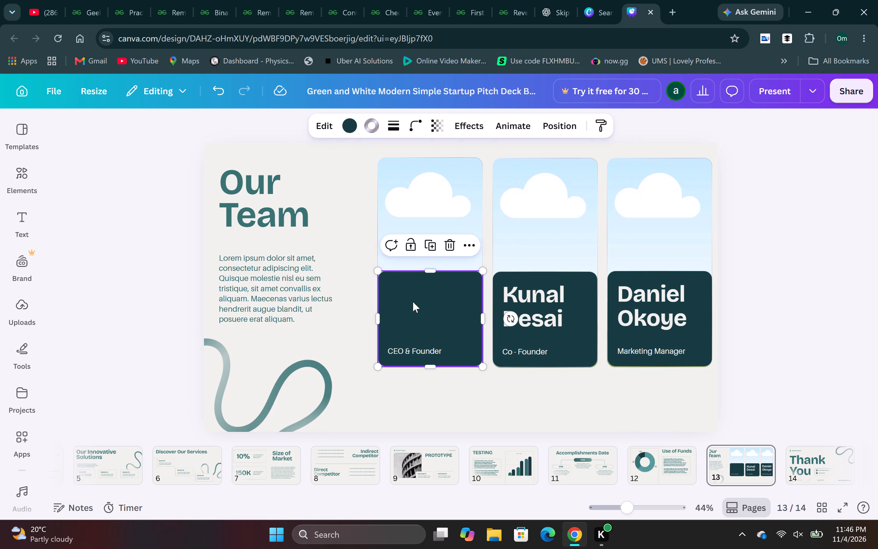
pyautogui.click(412, 349)
pyautogui.click(446, 320)
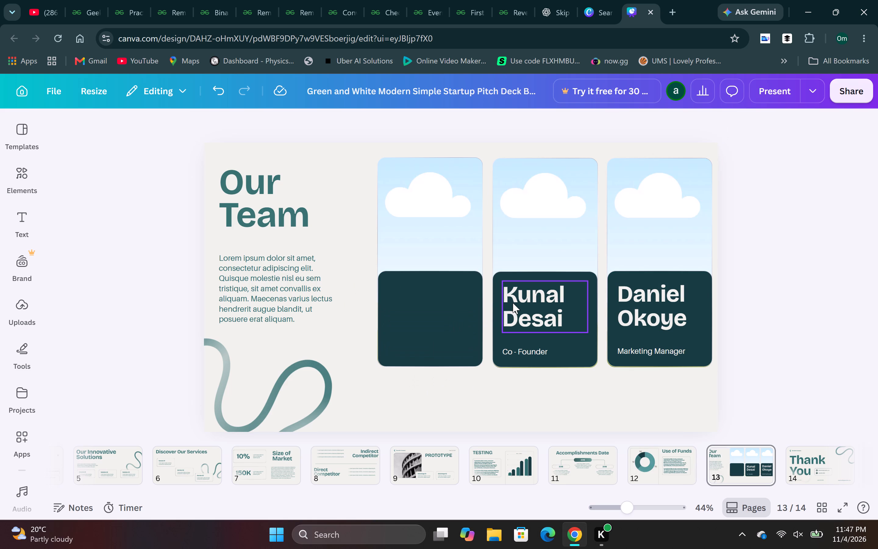
pyautogui.click(513, 303)
pyautogui.click(560, 261)
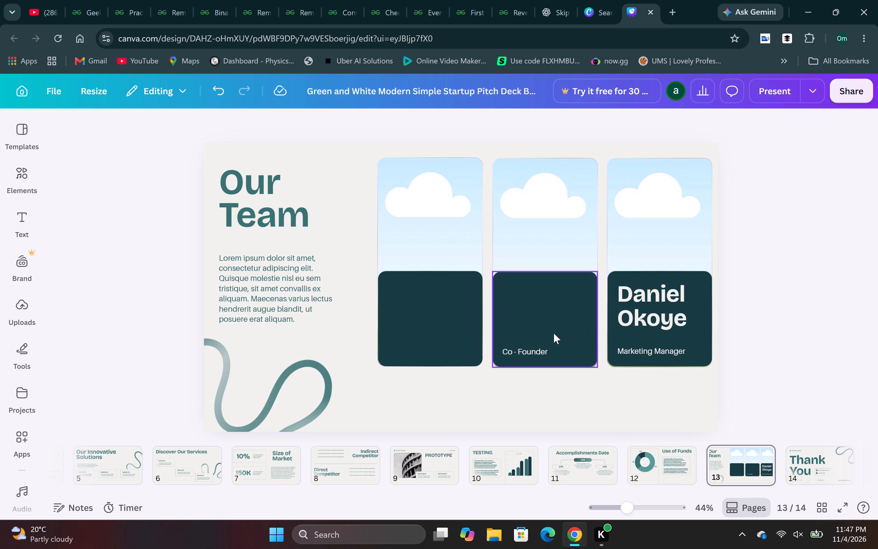
pyautogui.click(547, 349)
pyautogui.click(561, 321)
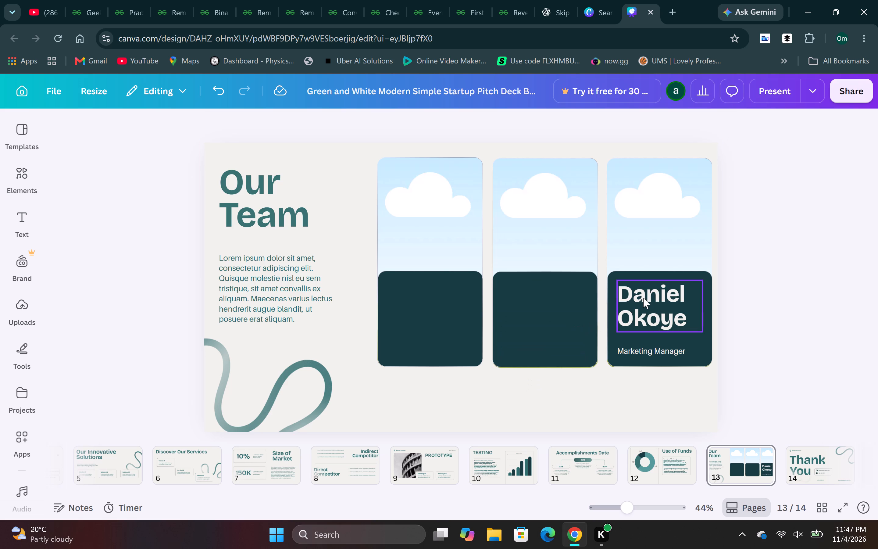
pyautogui.click(644, 298)
pyautogui.click(679, 260)
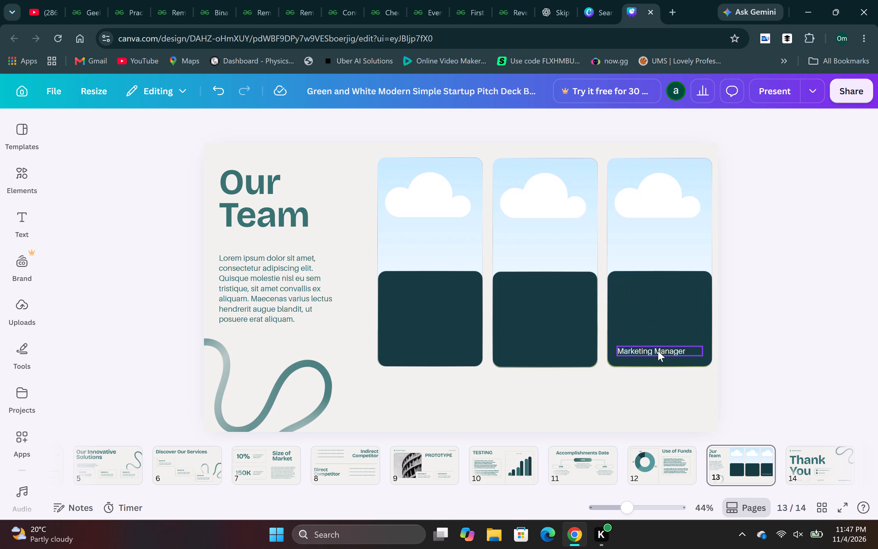
pyautogui.click(658, 351)
pyautogui.click(676, 315)
# Move the Our Team heading slightly right and down on the slide.
pyautogui.moveTo(245, 188); pyautogui.dragTo(278, 198)
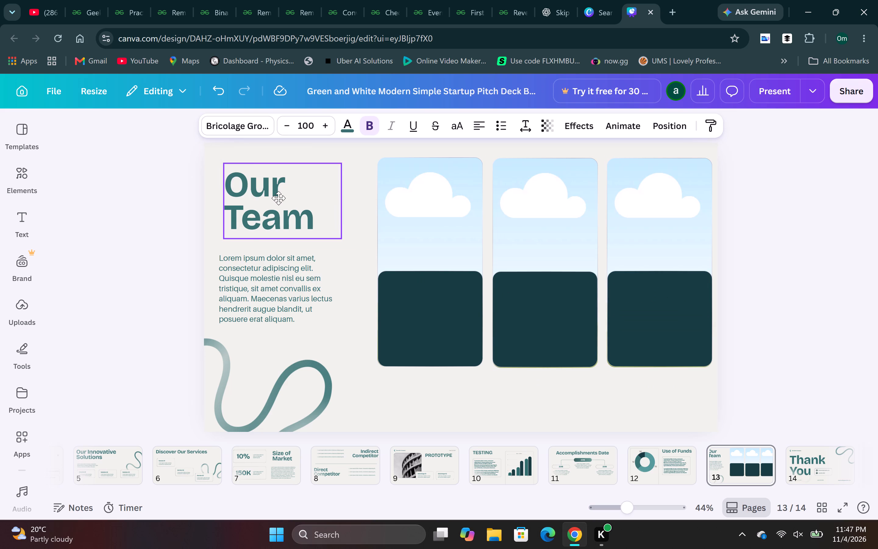
pyautogui.moveTo(278, 198); pyautogui.dragTo(277, 191)
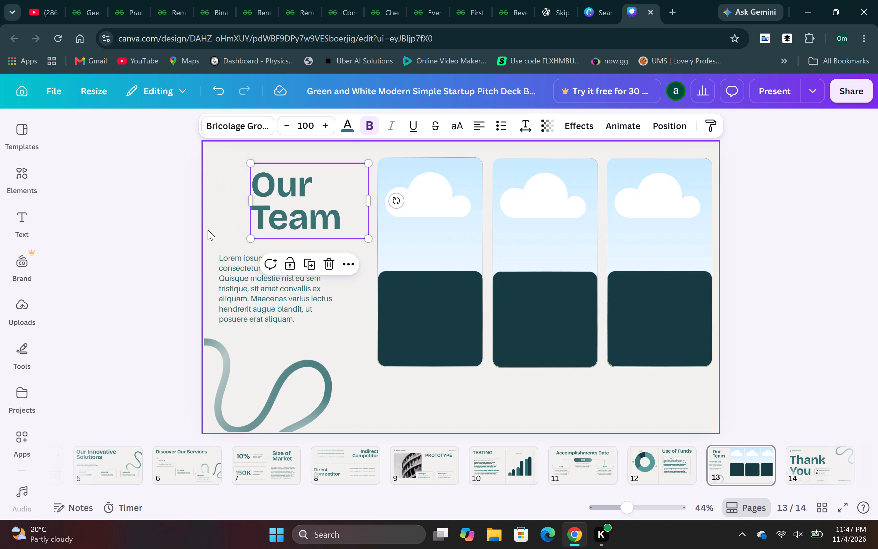
# Move the Our Team paragraph and the wavy line graphic together slightly right and up, beneath the heading.
pyautogui.moveTo(208, 230); pyautogui.dragTo(213, 384)
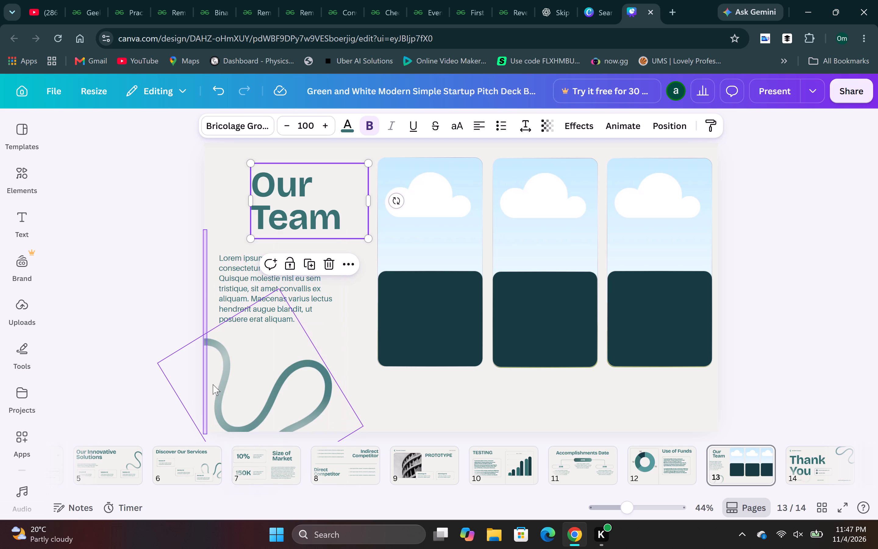
pyautogui.moveTo(213, 384); pyautogui.dragTo(213, 382)
pyautogui.moveTo(206, 277); pyautogui.dragTo(275, 386)
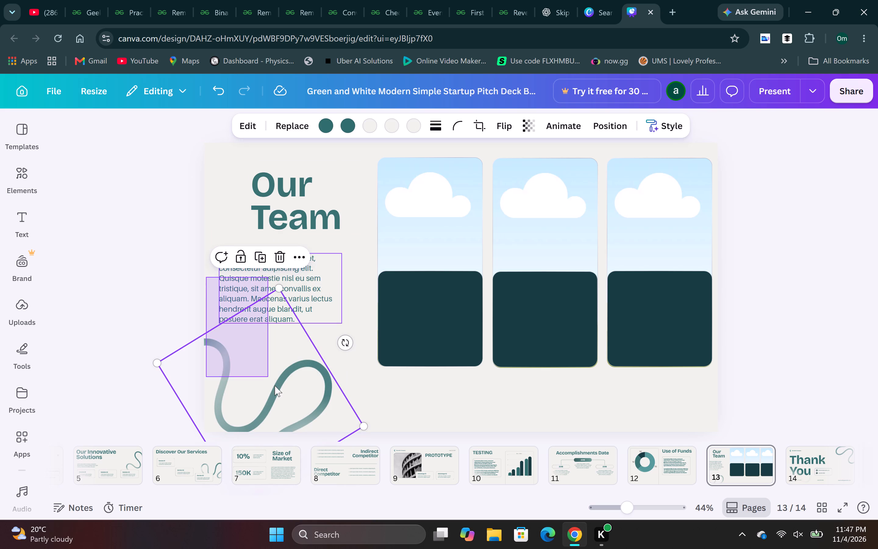
pyautogui.moveTo(275, 386); pyautogui.dragTo(294, 414)
pyautogui.moveTo(271, 286); pyautogui.dragTo(290, 279)
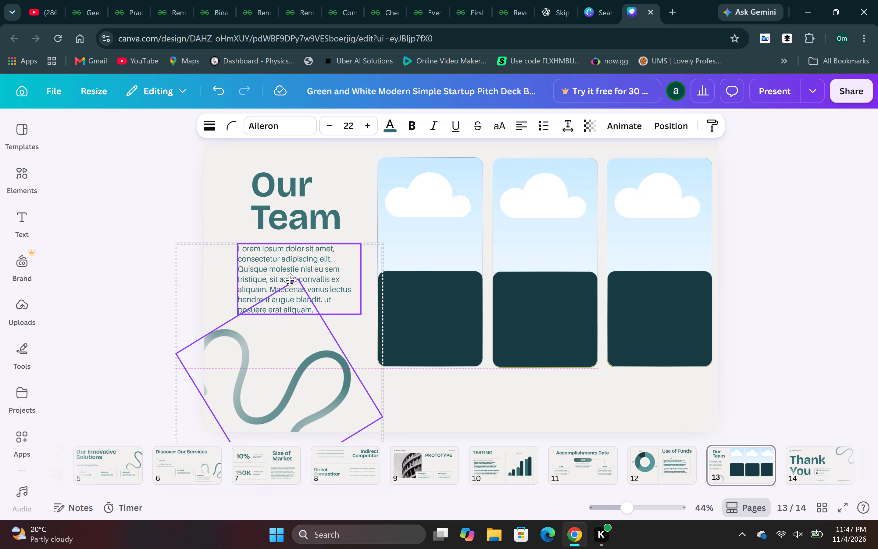
pyautogui.moveTo(290, 279); pyautogui.dragTo(287, 280)
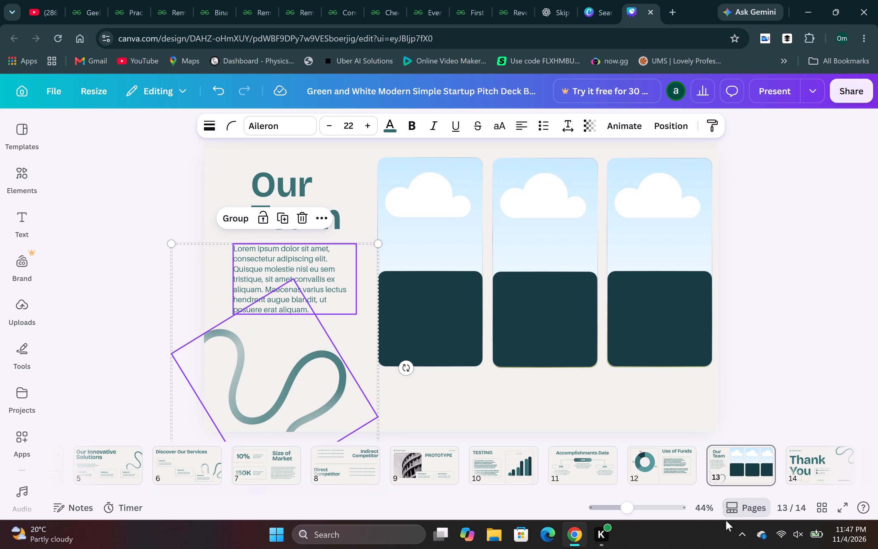
# On slide 14, move the Thank You heading slightly up and right.
pyautogui.scroll(2, 757, 472)
pyautogui.scroll(-4, 757, 472)
pyautogui.scroll(1, 757, 472)
pyautogui.scroll(-1, 757, 472)
pyautogui.scroll(3, 757, 472)
pyautogui.scroll(-1, 757, 472)
pyautogui.scroll(1, 757, 472)
pyautogui.scroll(-3, 757, 472)
pyautogui.click(751, 467)
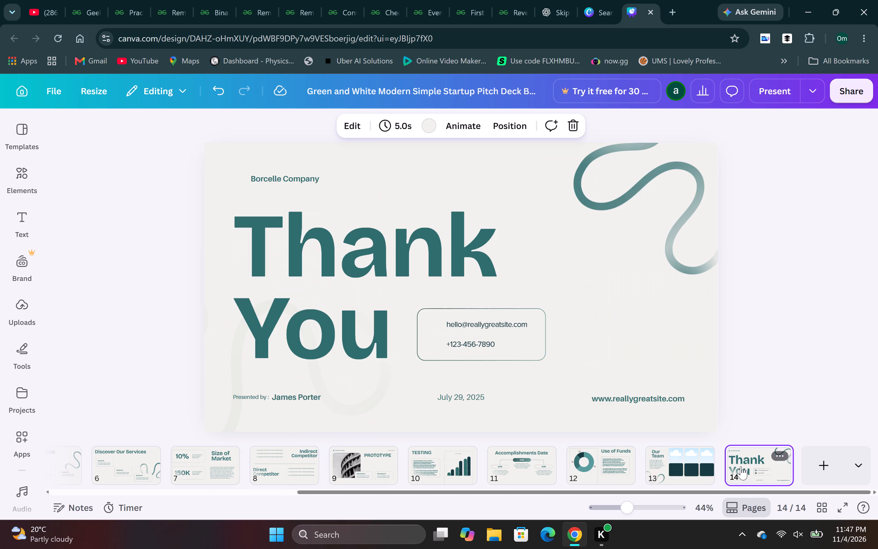
pyautogui.click(295, 222)
pyautogui.moveTo(295, 223); pyautogui.dragTo(318, 217)
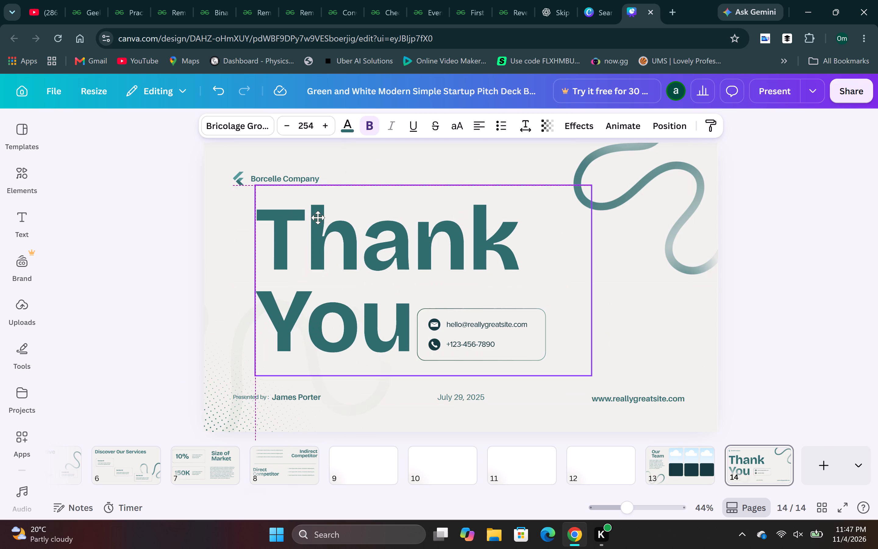
pyautogui.moveTo(318, 217); pyautogui.dragTo(299, 219)
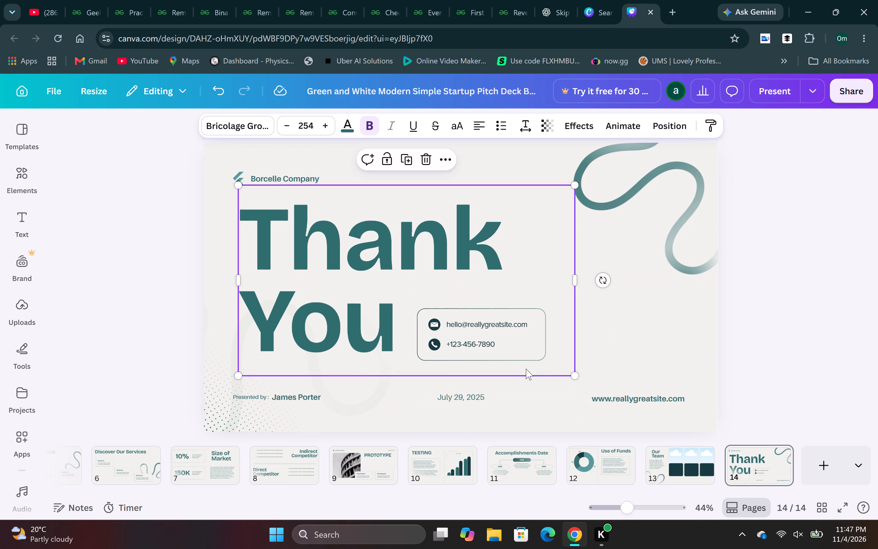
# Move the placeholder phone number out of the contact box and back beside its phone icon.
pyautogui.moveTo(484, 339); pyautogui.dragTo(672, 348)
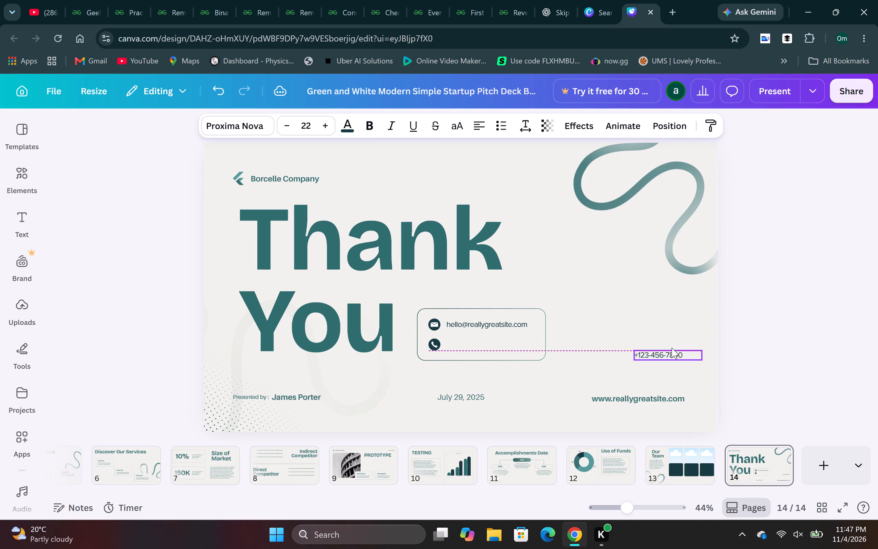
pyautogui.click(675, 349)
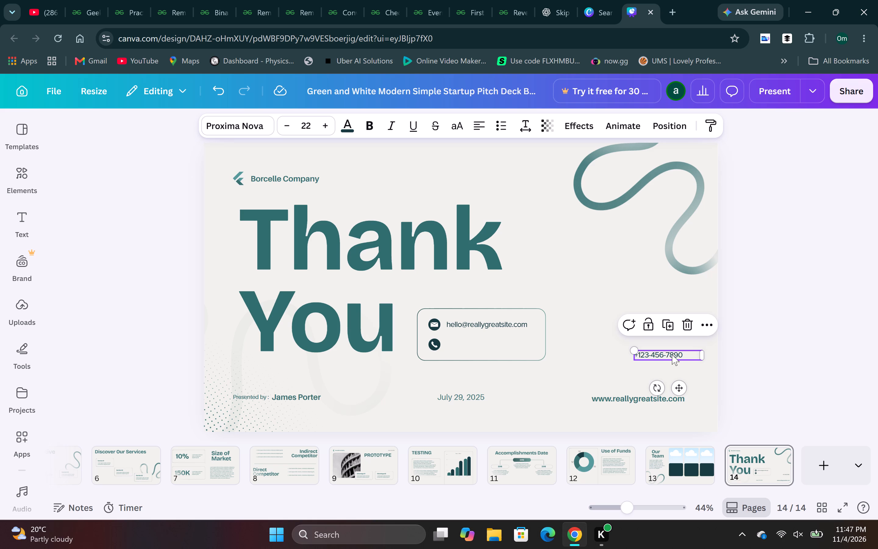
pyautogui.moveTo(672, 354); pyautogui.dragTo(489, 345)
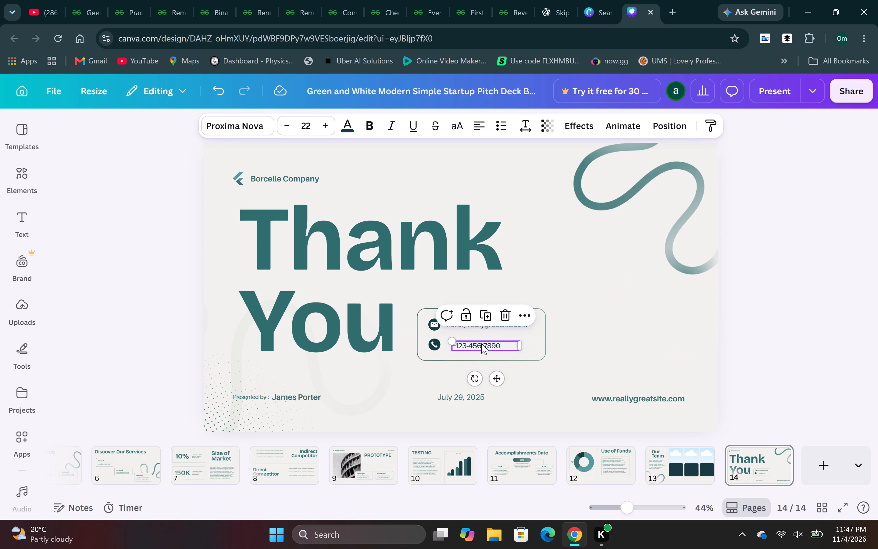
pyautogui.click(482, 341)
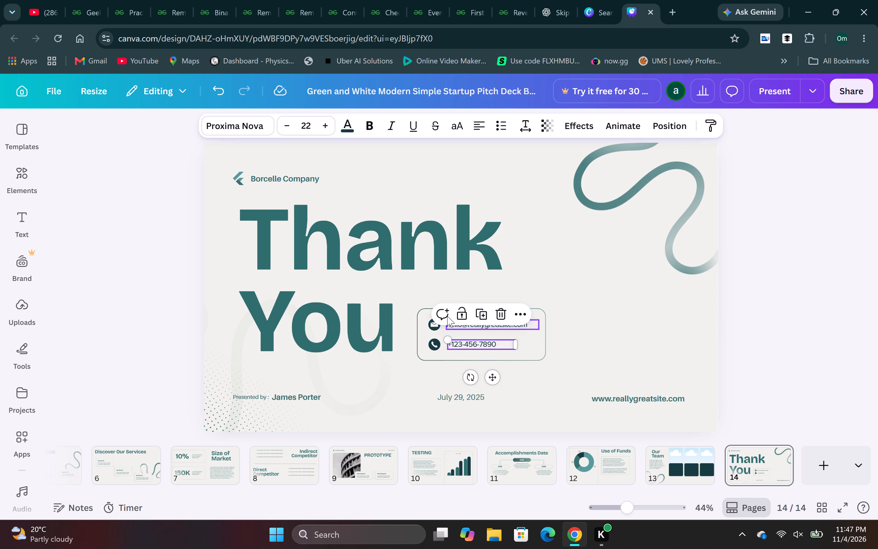
# Nudge the Thank You heading down and the contact box up, and shift both right together with the email and phone text.
pyautogui.moveTo(409, 293); pyautogui.dragTo(412, 306)
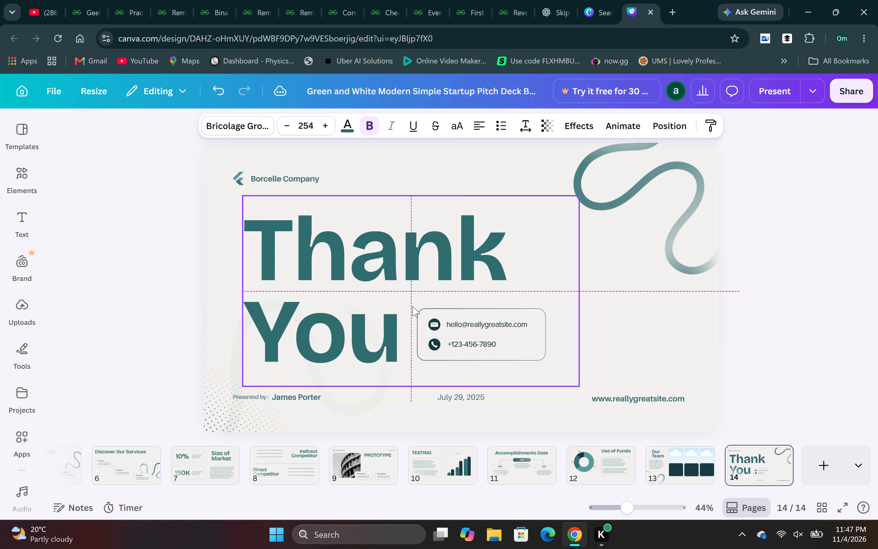
pyautogui.click(422, 313)
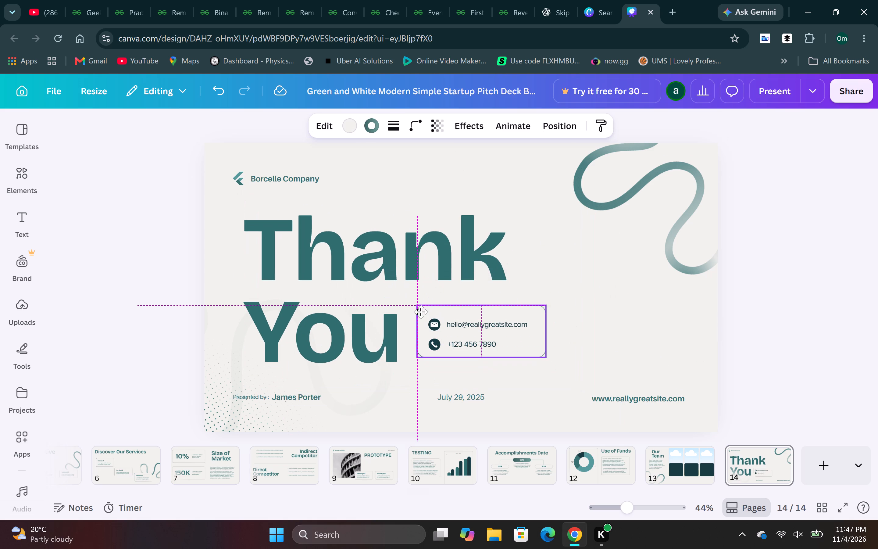
pyautogui.moveTo(608, 306); pyautogui.dragTo(475, 357)
pyautogui.moveTo(474, 331); pyautogui.dragTo(605, 336)
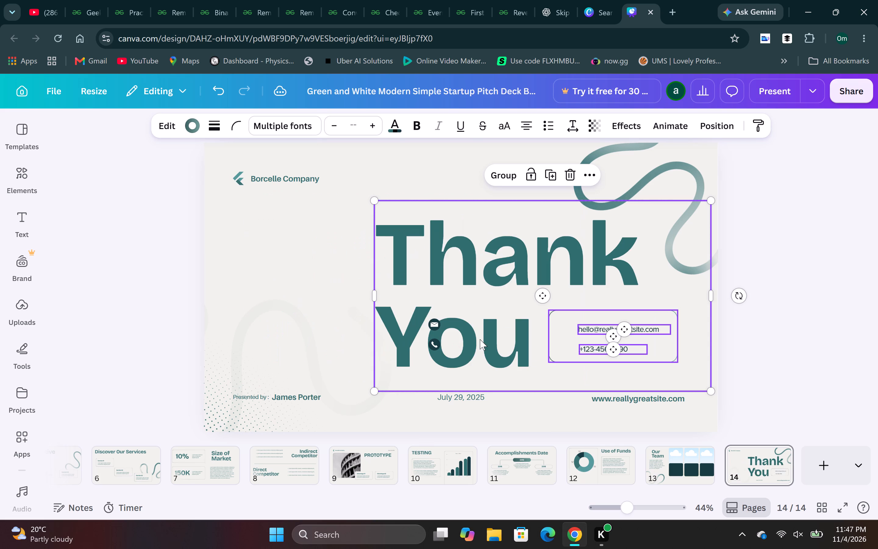
# Shift the Thank You heading, contact box, email and phone text together slightly right and down, placing the box above the website address.
pyautogui.click(497, 294)
pyautogui.moveTo(494, 294); pyautogui.dragTo(415, 274)
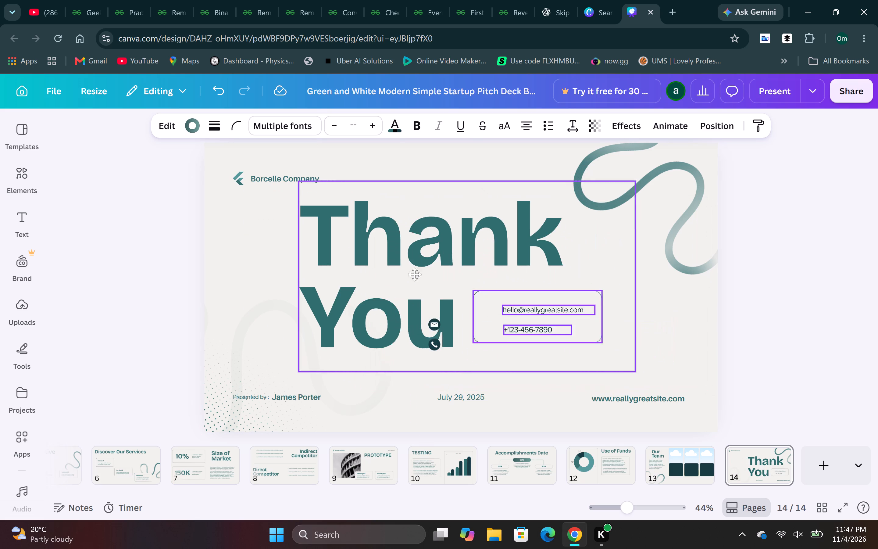
pyautogui.moveTo(415, 274); pyautogui.dragTo(418, 279)
pyautogui.click(426, 283)
pyautogui.moveTo(376, 272); pyautogui.dragTo(421, 292)
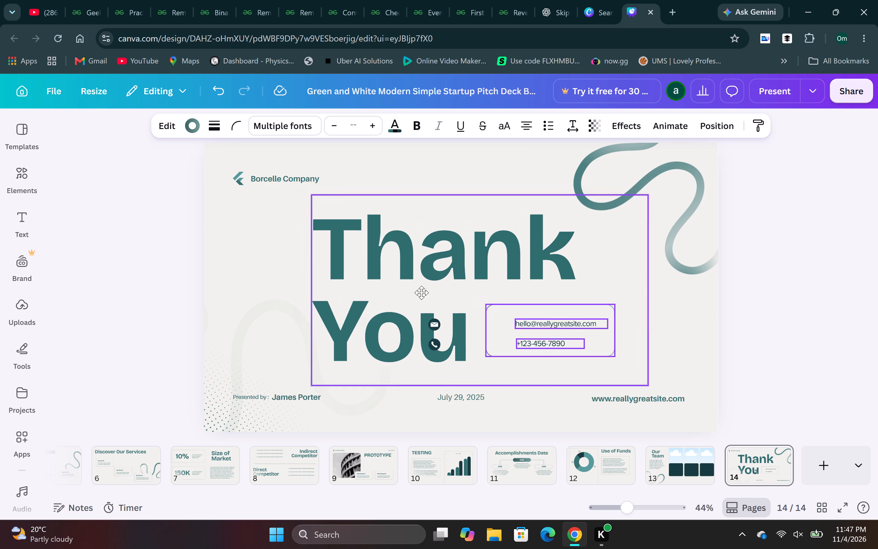
pyautogui.moveTo(421, 292); pyautogui.dragTo(472, 293)
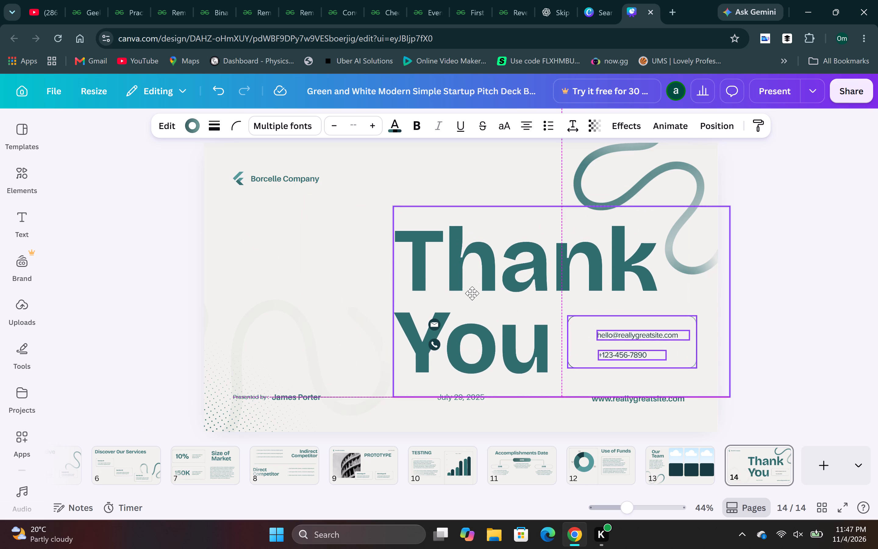
pyautogui.moveTo(472, 293); pyautogui.dragTo(480, 295)
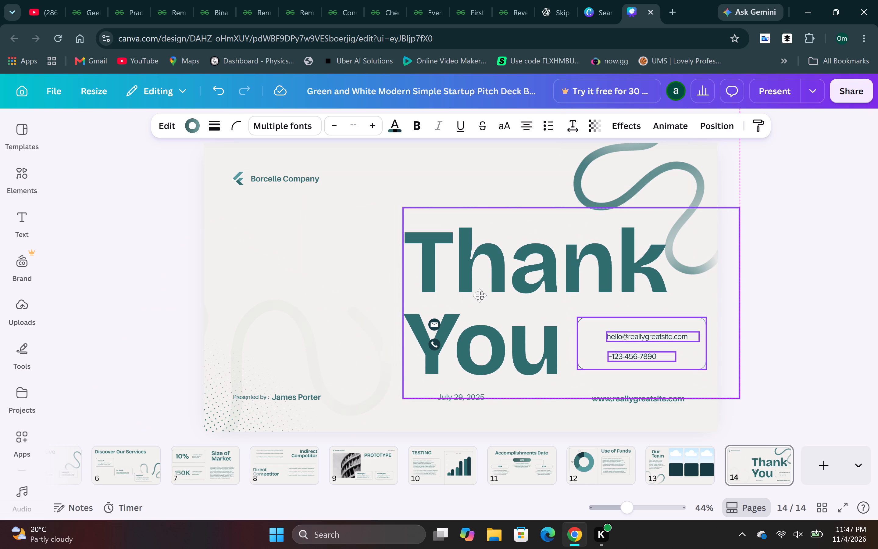
pyautogui.moveTo(480, 295); pyautogui.dragTo(475, 297)
pyautogui.click(814, 266)
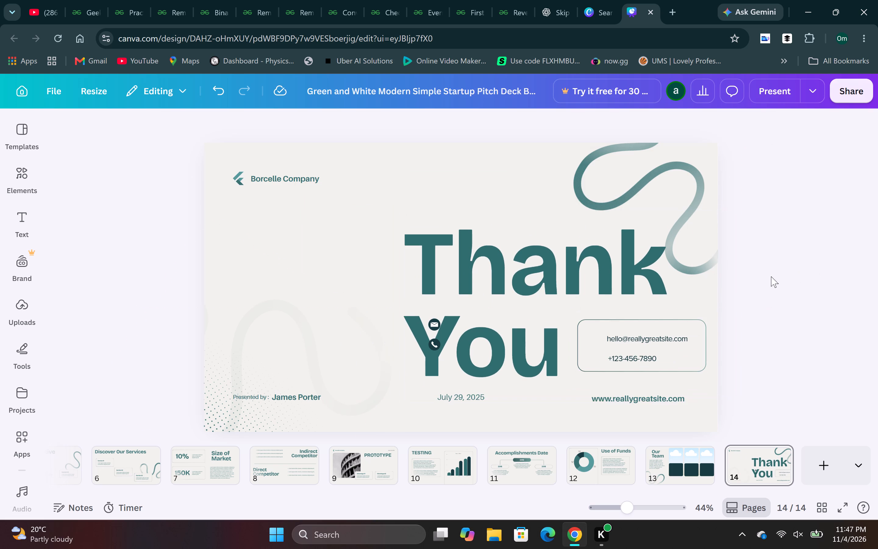
# Move the Thank You heading aside and place the email and phone icons inside the contact box beside their matching text.
pyautogui.moveTo(490, 271); pyautogui.dragTo(309, 247)
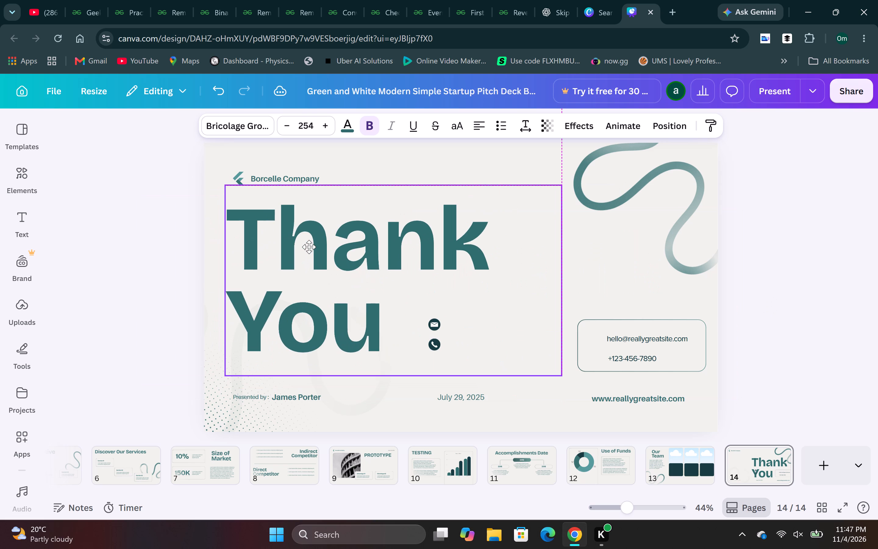
pyautogui.moveTo(309, 247); pyautogui.dragTo(313, 248)
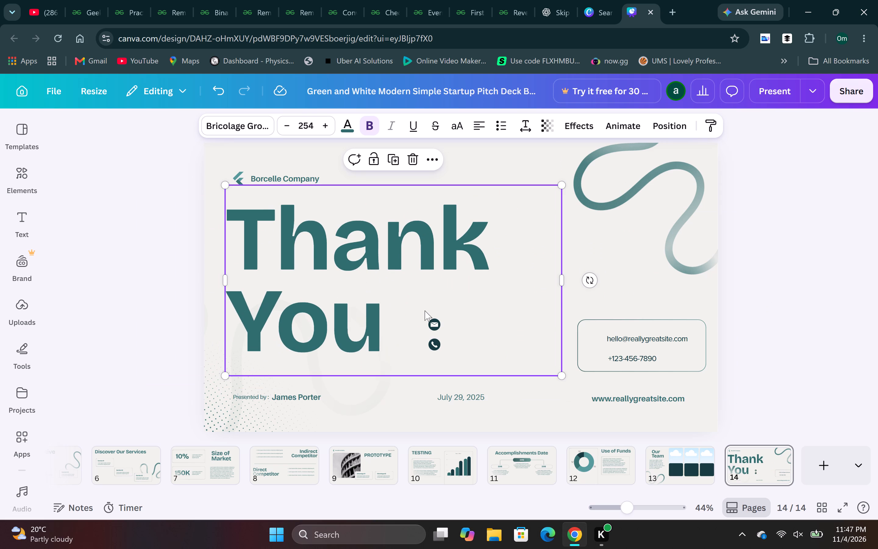
pyautogui.moveTo(409, 310); pyautogui.dragTo(212, 306)
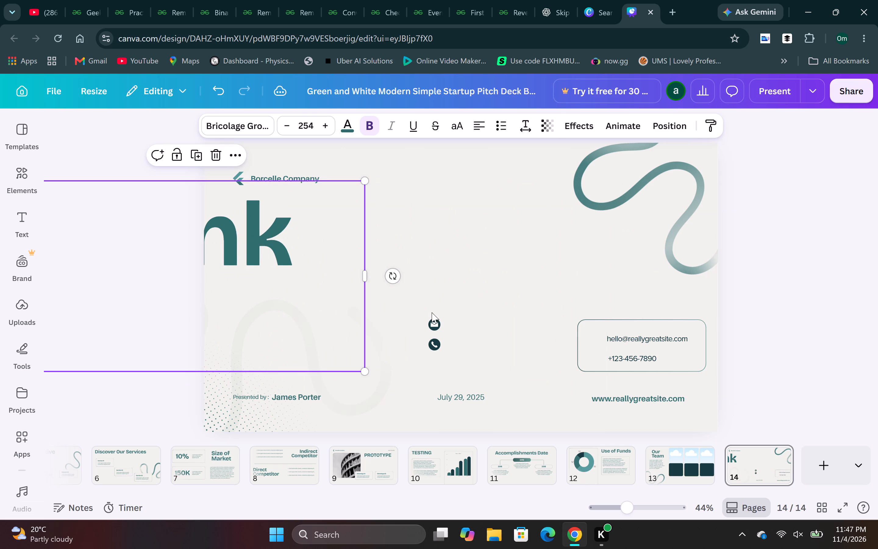
pyautogui.moveTo(400, 302); pyautogui.dragTo(461, 360)
pyautogui.click(459, 325)
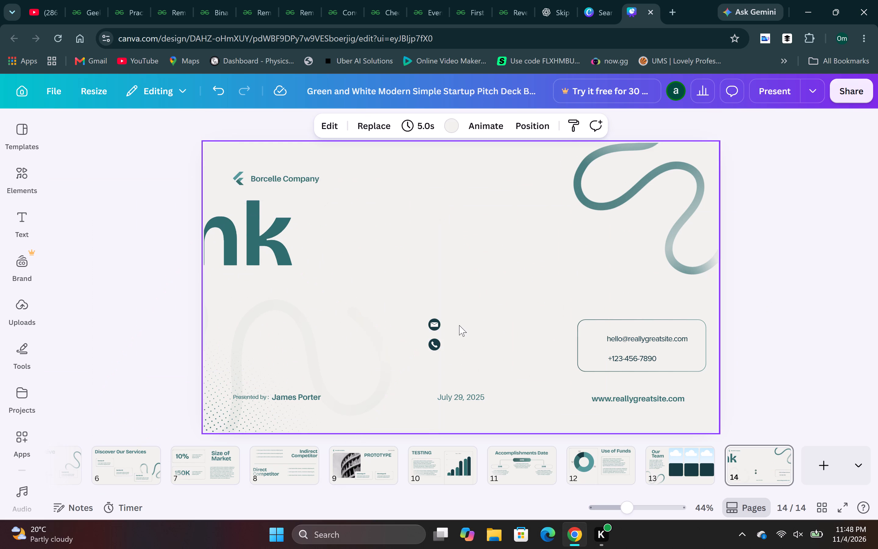
pyautogui.moveTo(423, 307); pyautogui.dragTo(449, 352)
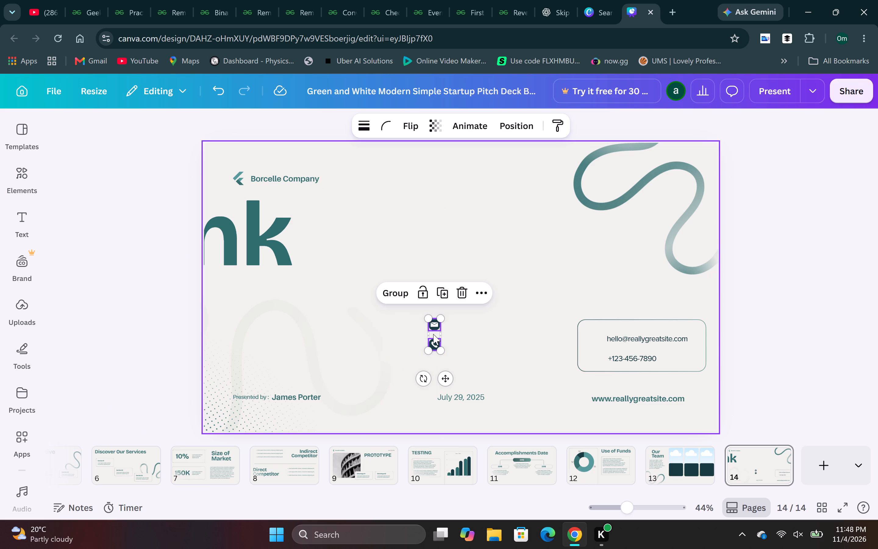
pyautogui.moveTo(433, 333); pyautogui.dragTo(597, 347)
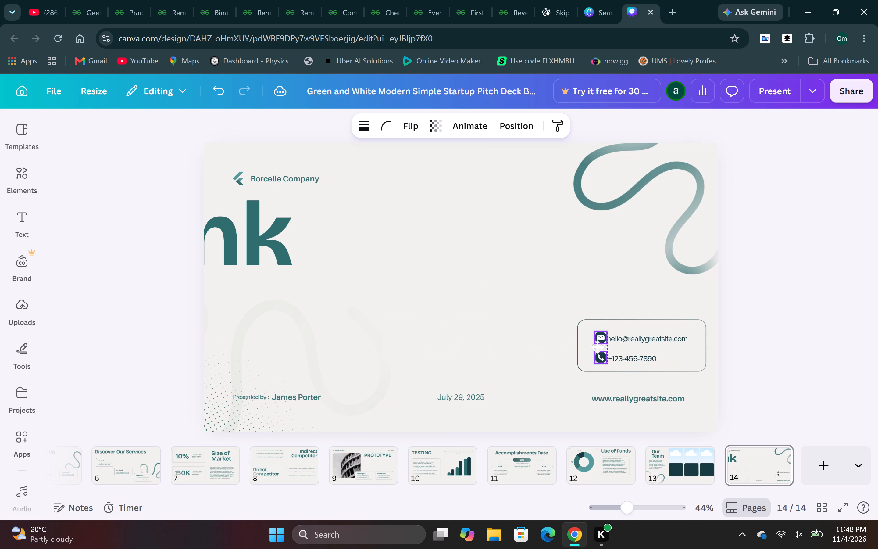
pyautogui.moveTo(597, 347); pyautogui.dragTo(595, 347)
# Bring the Thank You heading back beneath the company name and scale it down to font size 194.
pyautogui.moveTo(238, 291); pyautogui.dragTo(350, 335)
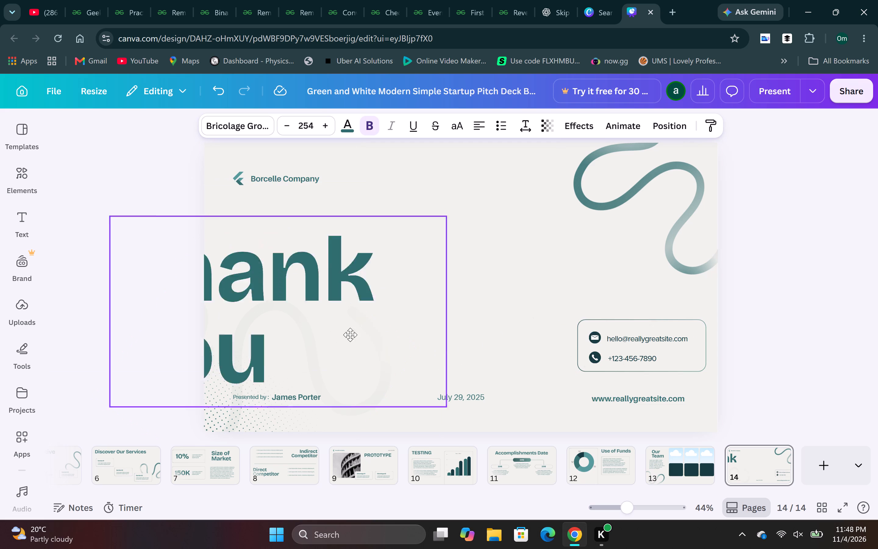
pyautogui.moveTo(350, 335); pyautogui.dragTo(429, 303)
pyautogui.moveTo(555, 379); pyautogui.dragTo(514, 358)
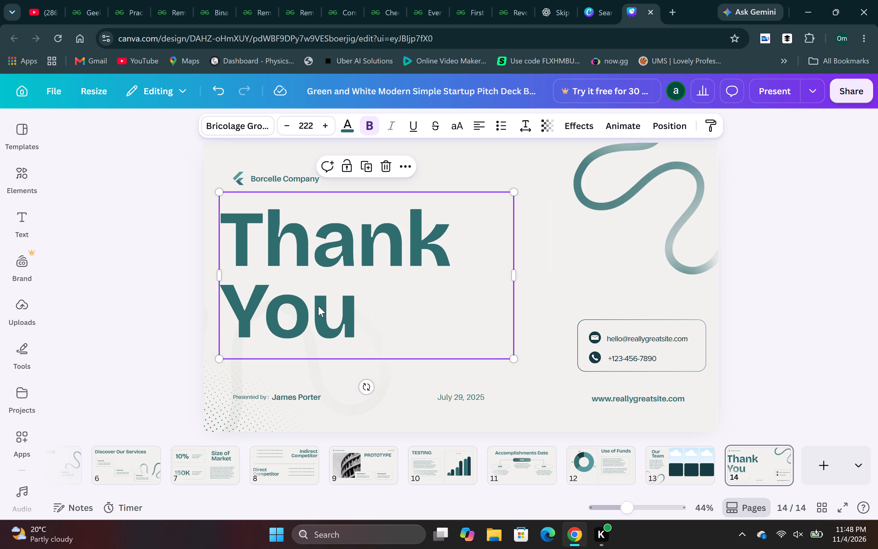
pyautogui.moveTo(302, 300); pyautogui.dragTo(311, 293)
pyautogui.moveTo(324, 290); pyautogui.dragTo(333, 297)
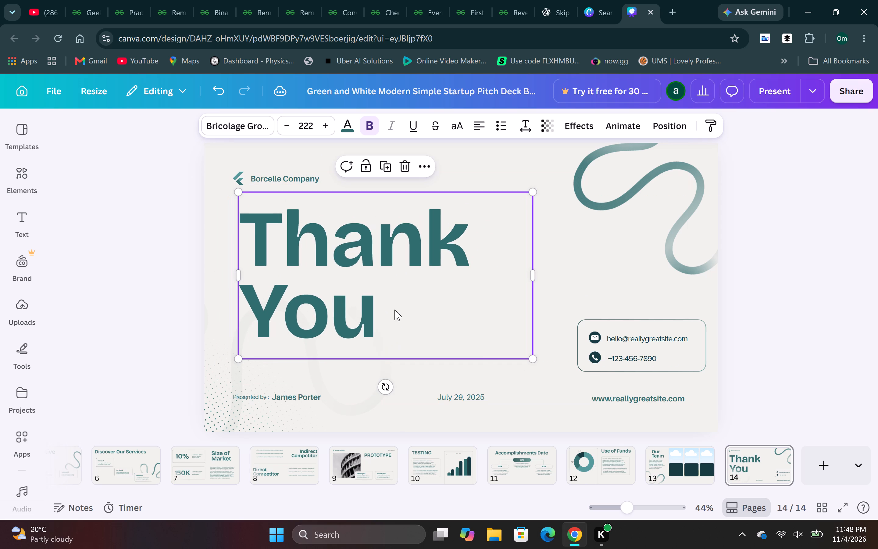
pyautogui.moveTo(534, 359); pyautogui.dragTo(507, 342)
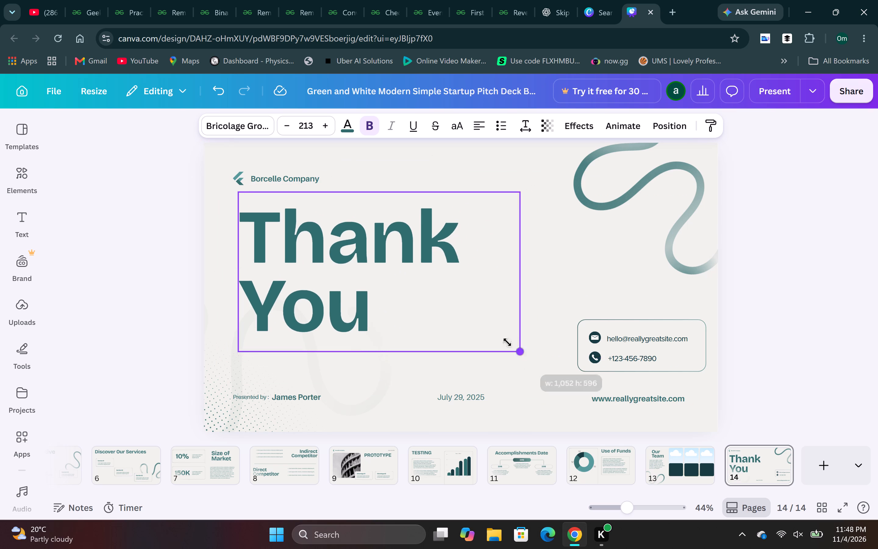
pyautogui.moveTo(507, 342); pyautogui.dragTo(498, 336)
pyautogui.moveTo(359, 291); pyautogui.dragTo(358, 296)
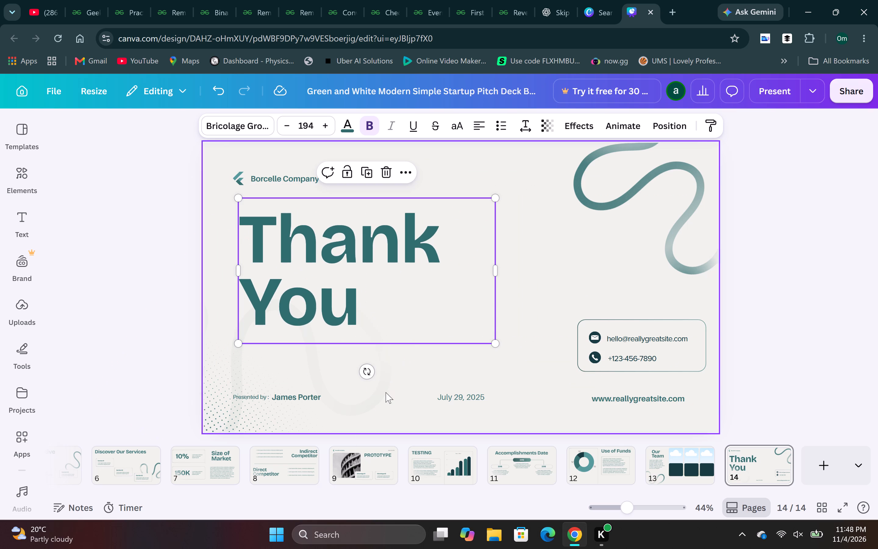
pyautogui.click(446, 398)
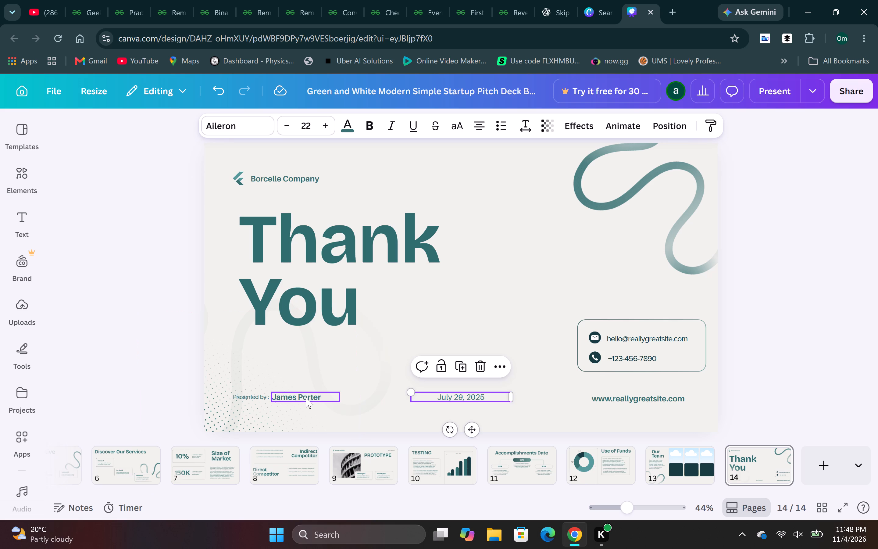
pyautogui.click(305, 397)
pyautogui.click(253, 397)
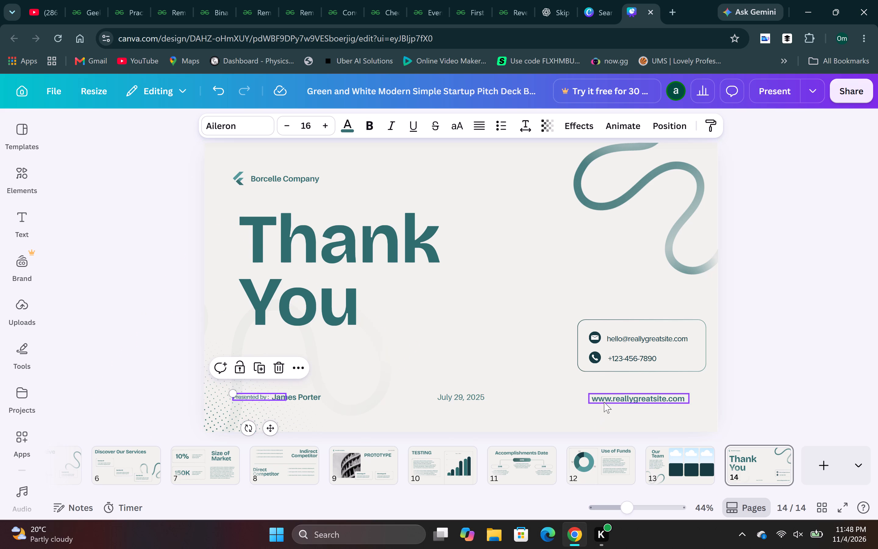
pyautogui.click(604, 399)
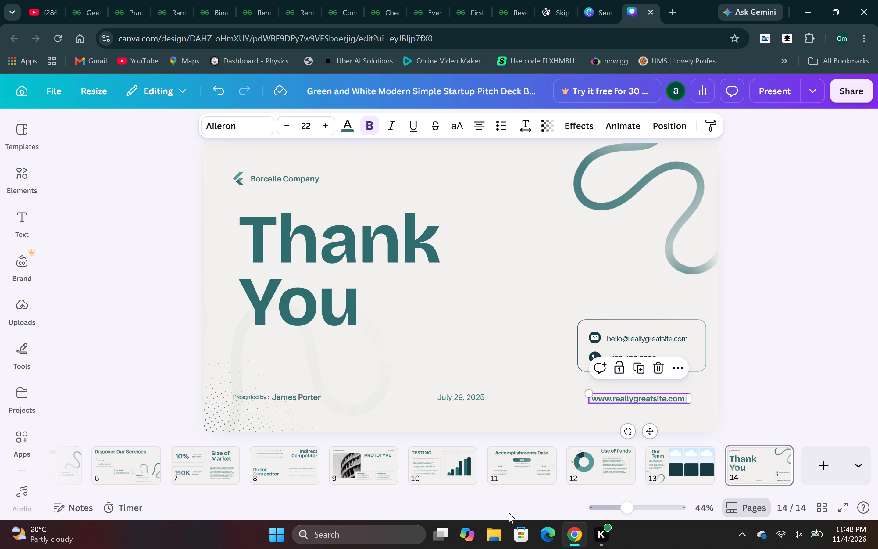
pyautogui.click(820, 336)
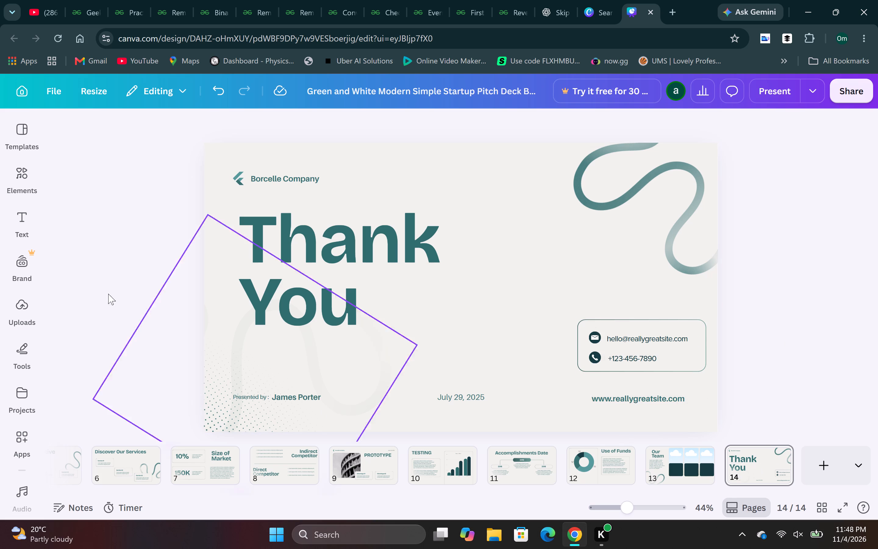
# Add a blank page after the Thank You slide.
pyautogui.click(828, 472)
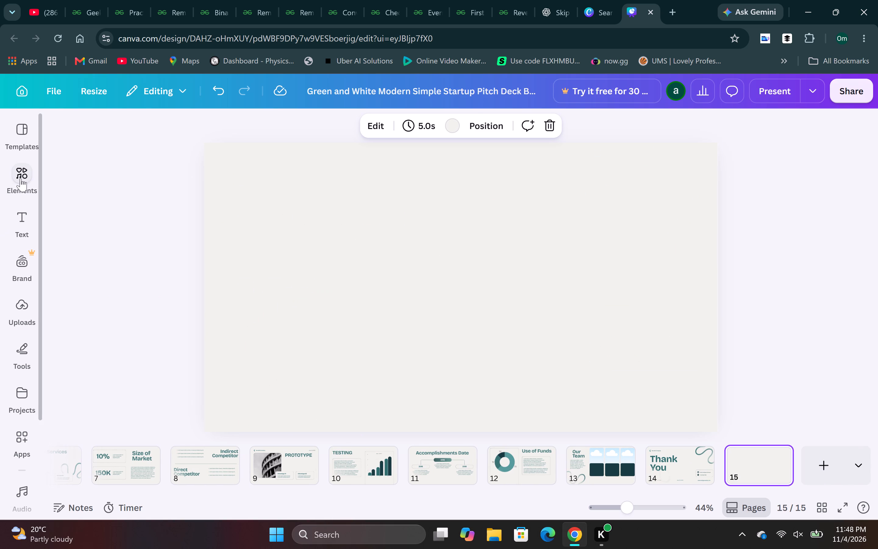
# Add the red and white Thesis Defense cover from the similar templates as page 16, after the blank page.
pyautogui.click(21, 140)
pyautogui.scroll(-4, 202, 389)
pyautogui.scroll(4, 201, 389)
pyautogui.scroll(-5, 200, 389)
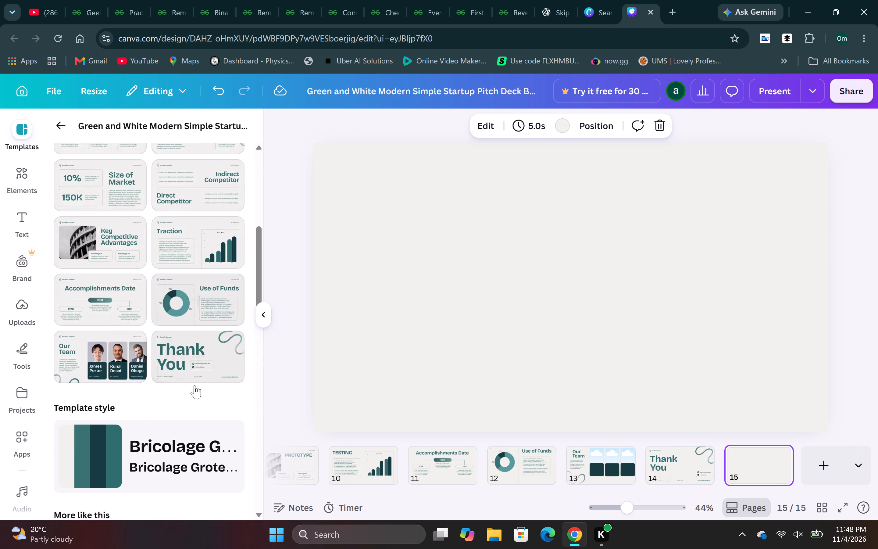
pyautogui.scroll(-1, 195, 385)
pyautogui.scroll(3, 195, 385)
pyautogui.scroll(-1, 195, 385)
pyautogui.scroll(2, 195, 385)
pyautogui.scroll(-4, 193, 384)
pyautogui.scroll(1, 193, 384)
pyautogui.scroll(-5, 193, 384)
pyautogui.scroll(1, 193, 384)
pyautogui.scroll(-1, 193, 384)
pyautogui.scroll(4, 193, 384)
pyautogui.scroll(-5, 193, 384)
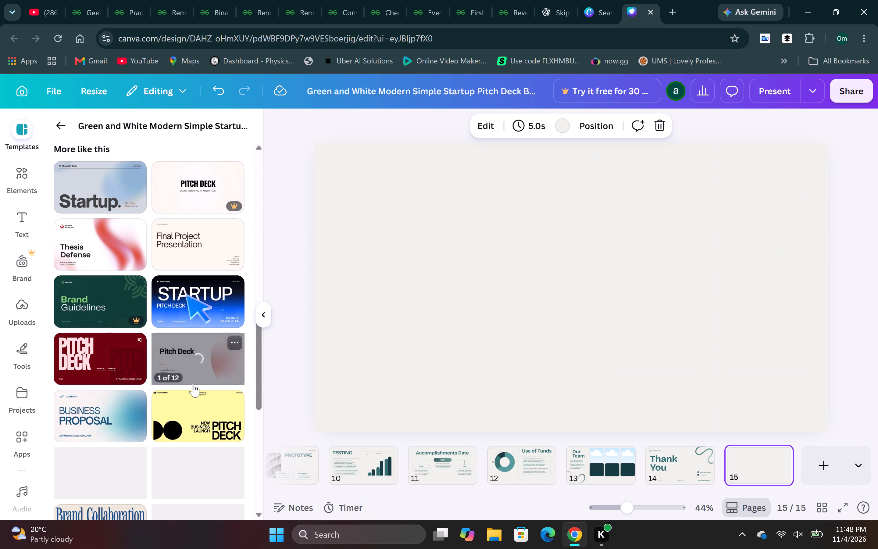
pyautogui.moveTo(102, 246); pyautogui.dragTo(607, 439)
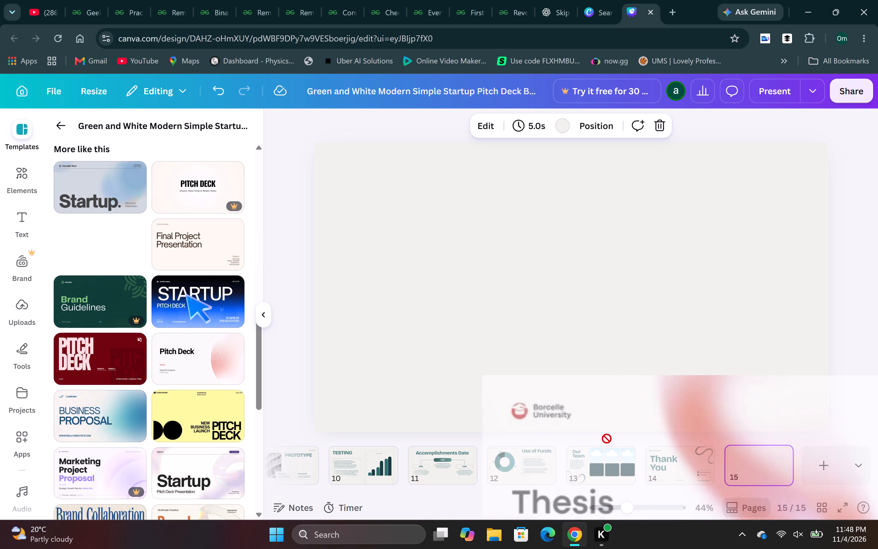
pyautogui.moveTo(607, 439); pyautogui.dragTo(864, 465)
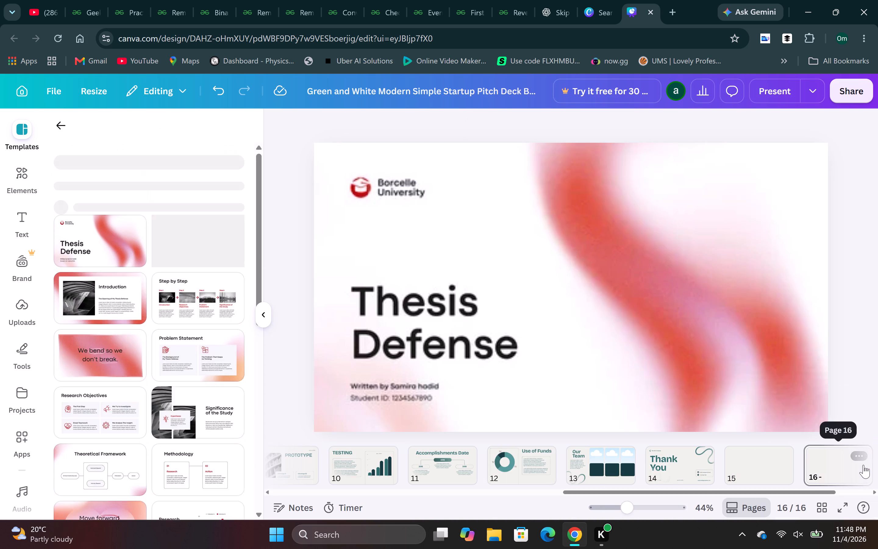
# Move the Thesis Defense heading up, just below the Borcelle University logo.
pyautogui.click(448, 298)
pyautogui.moveTo(448, 298); pyautogui.dragTo(430, 251)
# Delete the Borcelle University logo and name from the Thesis Defense cover.
pyautogui.moveTo(348, 165); pyautogui.dragTo(417, 206)
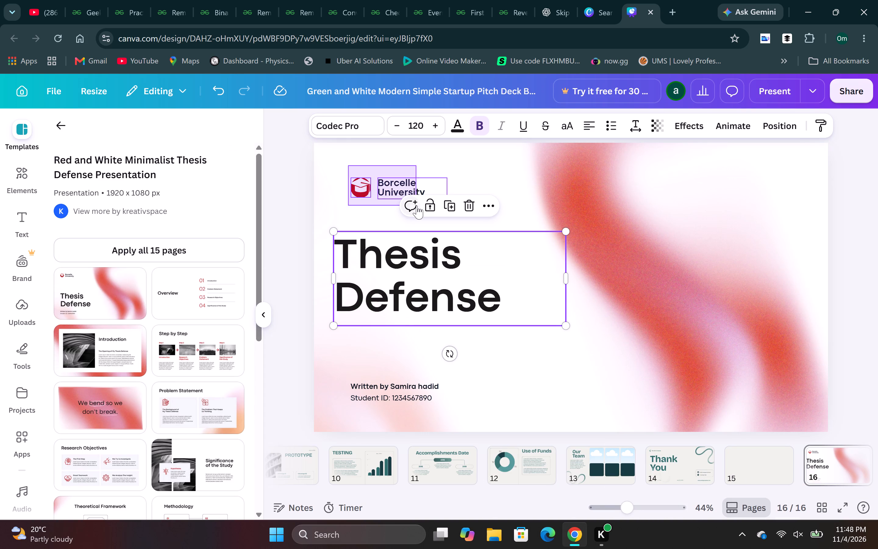
pyautogui.moveTo(417, 206); pyautogui.dragTo(417, 201)
pyautogui.rightClick(393, 185)
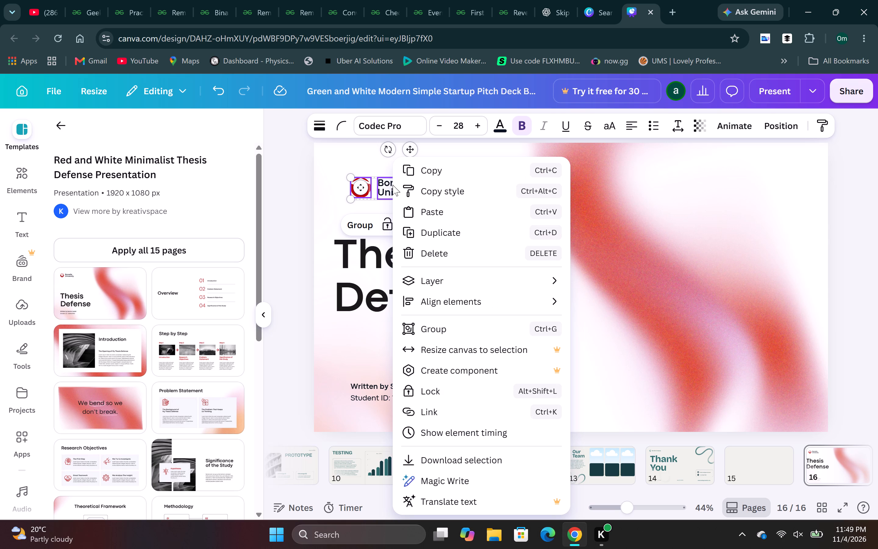
pyautogui.click(415, 253)
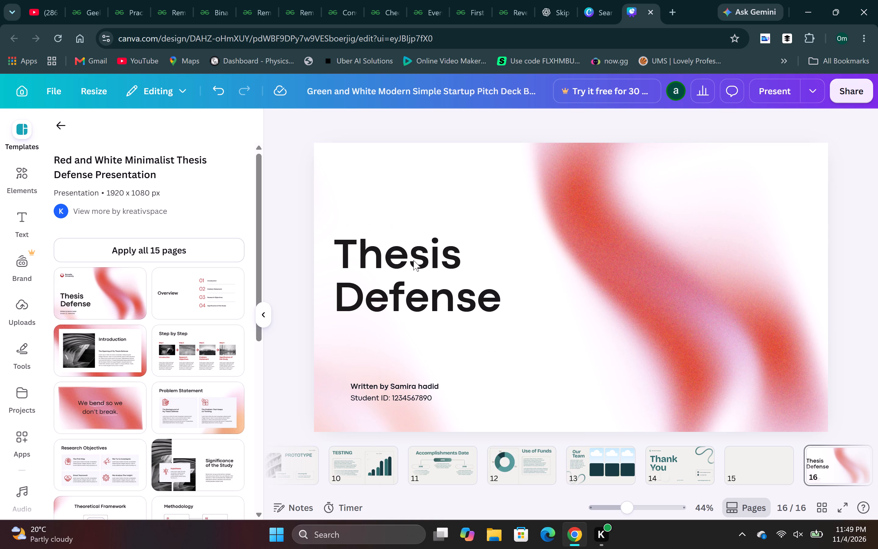
# Move the Thesis Defense heading up into the space near the slide's top edge.
pyautogui.moveTo(377, 248); pyautogui.dragTo(384, 180)
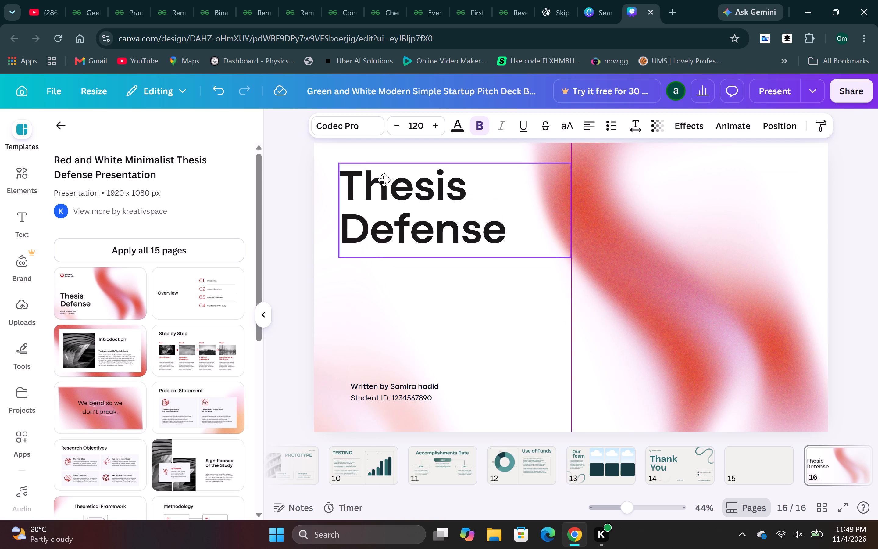
pyautogui.moveTo(384, 180); pyautogui.dragTo(384, 176)
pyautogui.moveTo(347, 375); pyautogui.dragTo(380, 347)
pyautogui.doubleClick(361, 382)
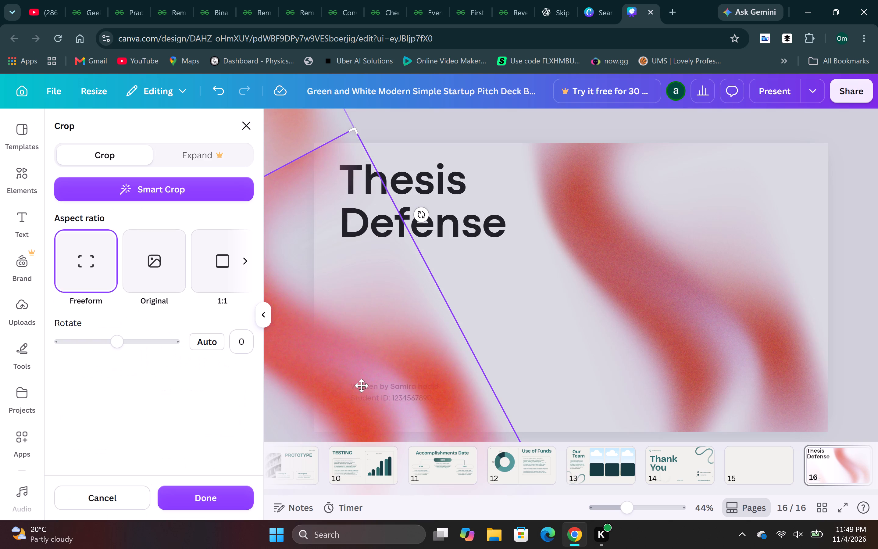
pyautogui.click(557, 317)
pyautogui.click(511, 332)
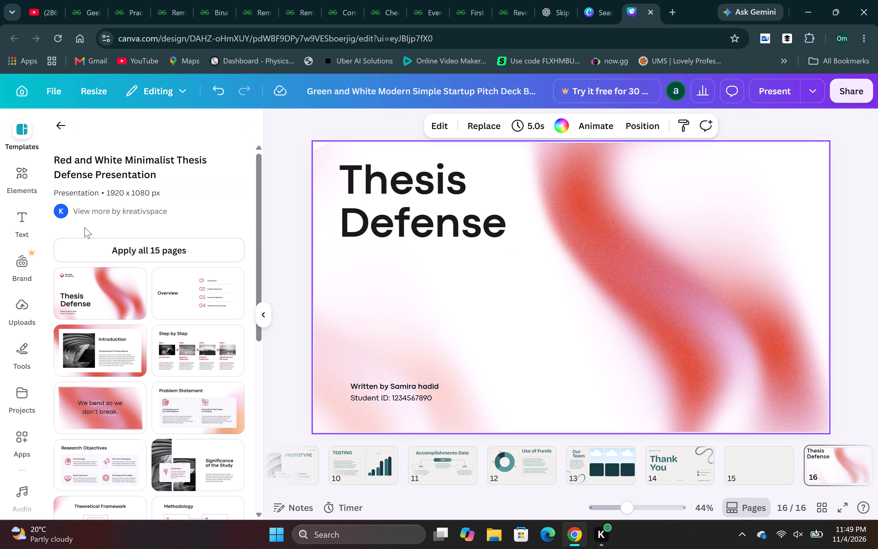
# Delete the author line and the student ID line from the Thesis Defense cover.
pyautogui.click(371, 387)
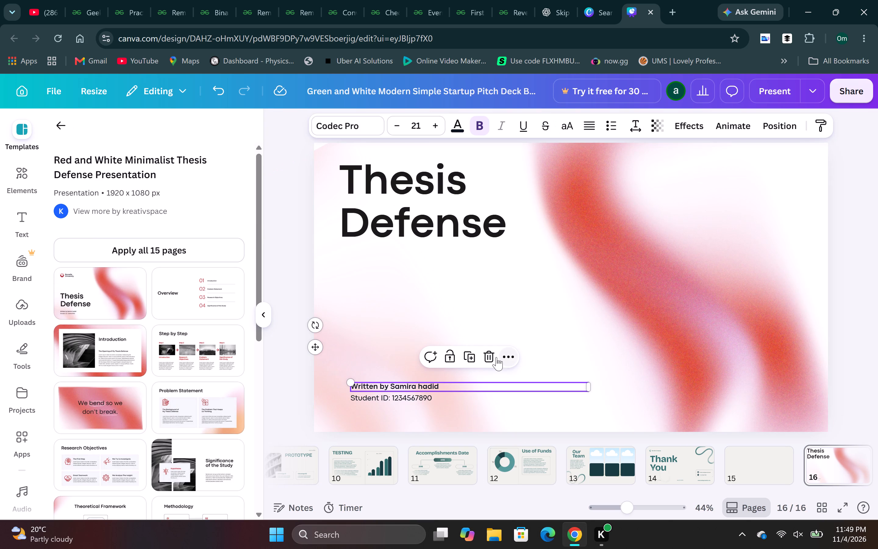
pyautogui.click(490, 358)
pyautogui.click(411, 398)
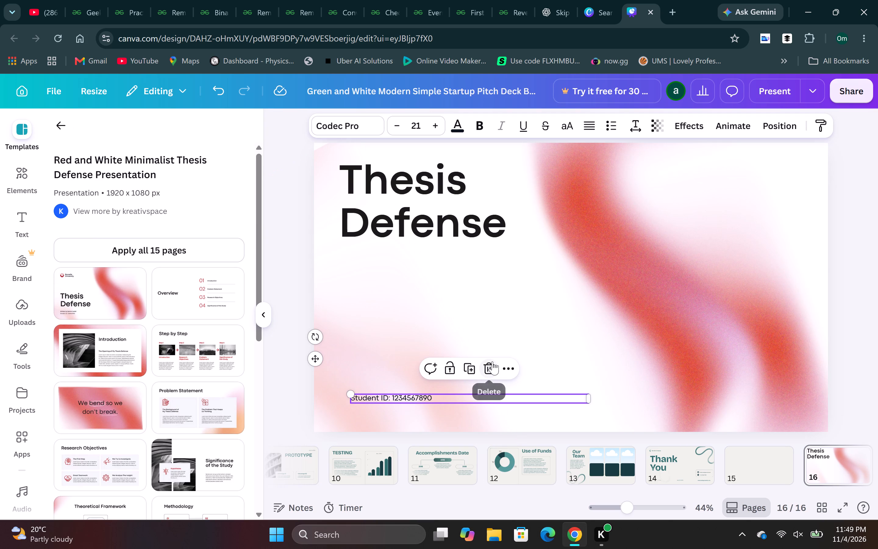
pyautogui.click(492, 362)
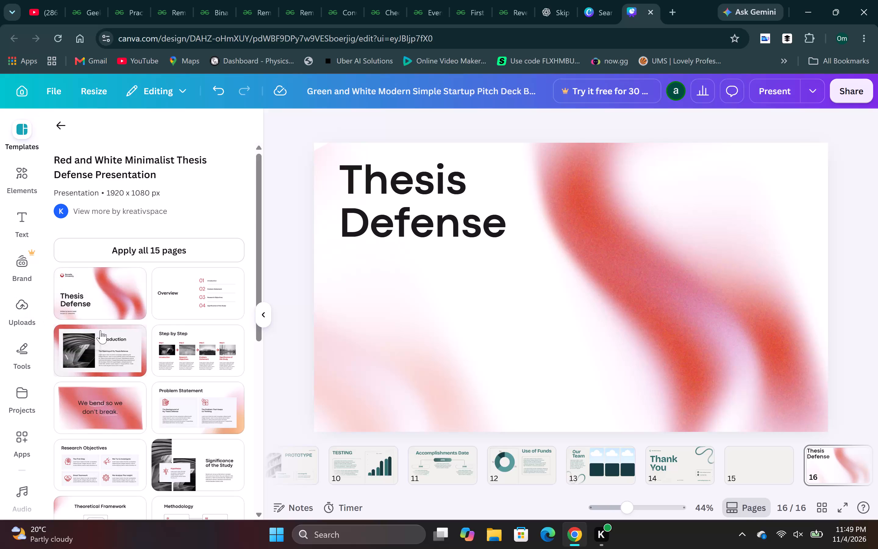
# Replace the Thesis Defense cover on page 16 with the template's Problem Statement page and add a second Problem Statement page after it.
pyautogui.scroll(-2, 137, 343)
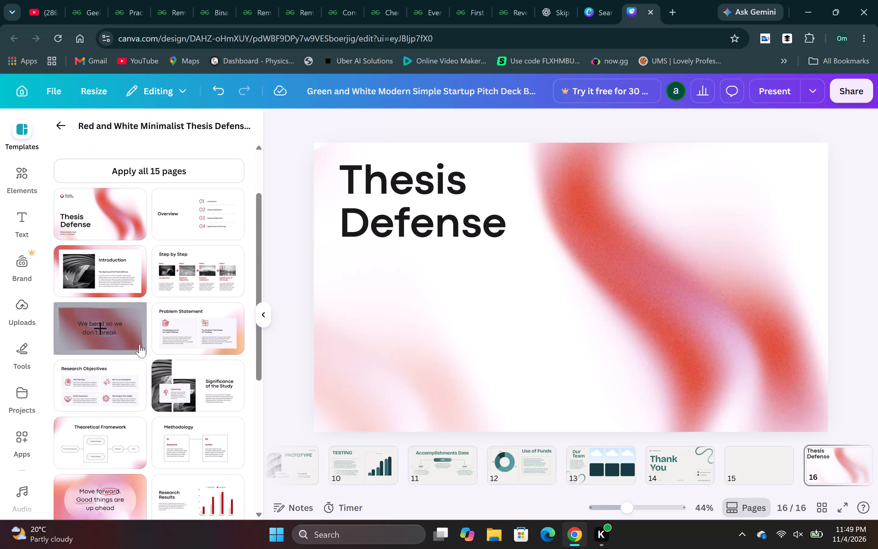
pyautogui.click(223, 281)
pyautogui.moveTo(196, 289); pyautogui.dragTo(206, 297)
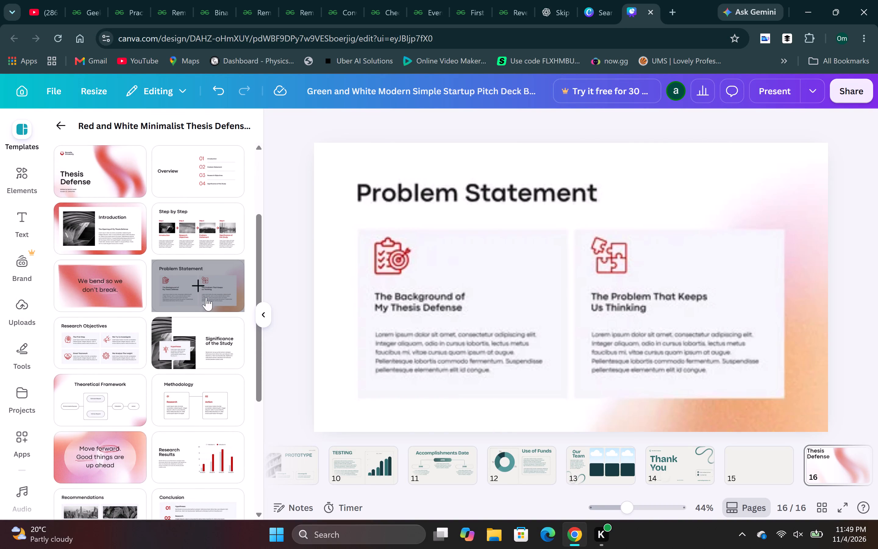
pyautogui.moveTo(206, 297); pyautogui.dragTo(877, 468)
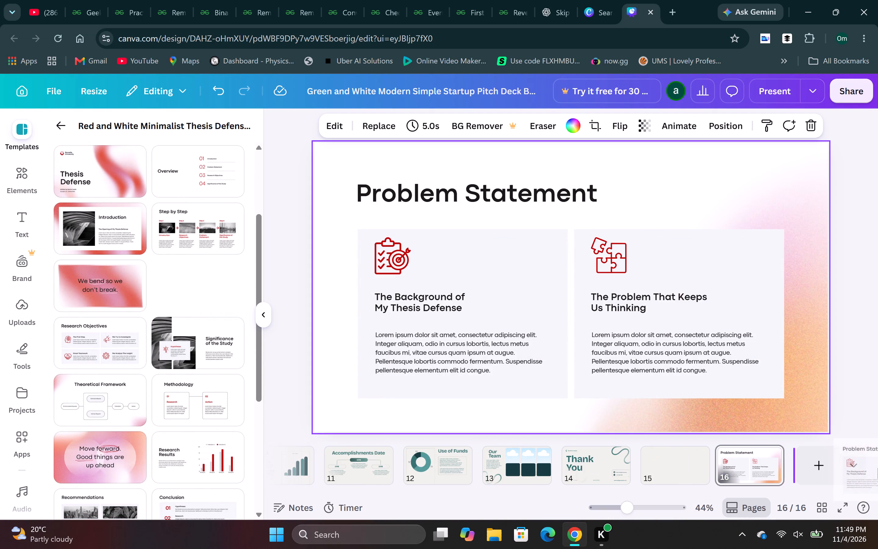
pyautogui.moveTo(877, 468); pyautogui.dragTo(824, 465)
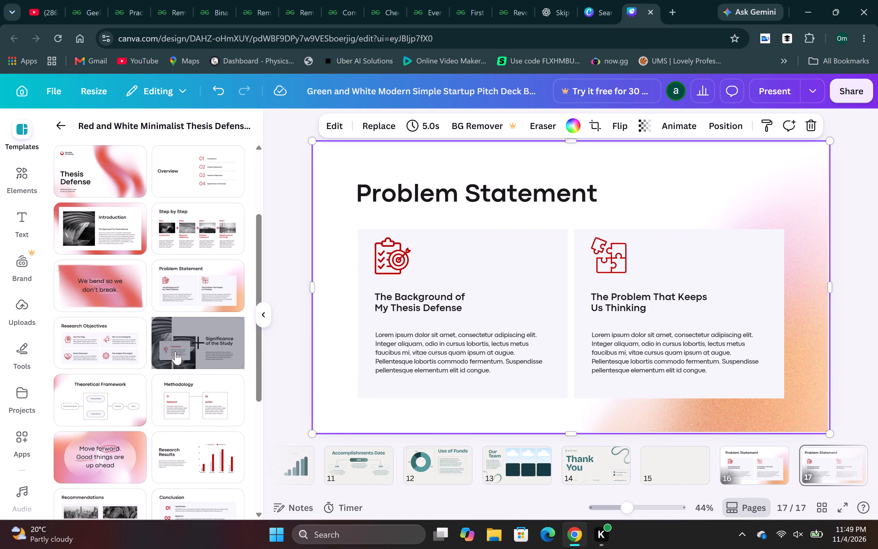
# Add the template's Methodology, "Move forward. Good things are up ahead" and Overview pages at the end of the deck.
pyautogui.moveTo(178, 402); pyautogui.dragTo(813, 471)
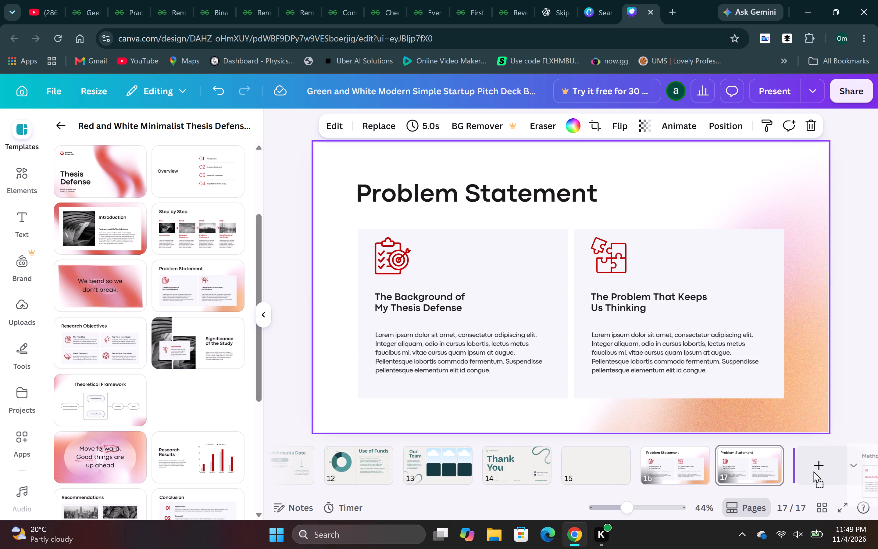
pyautogui.moveTo(813, 471); pyautogui.dragTo(821, 468)
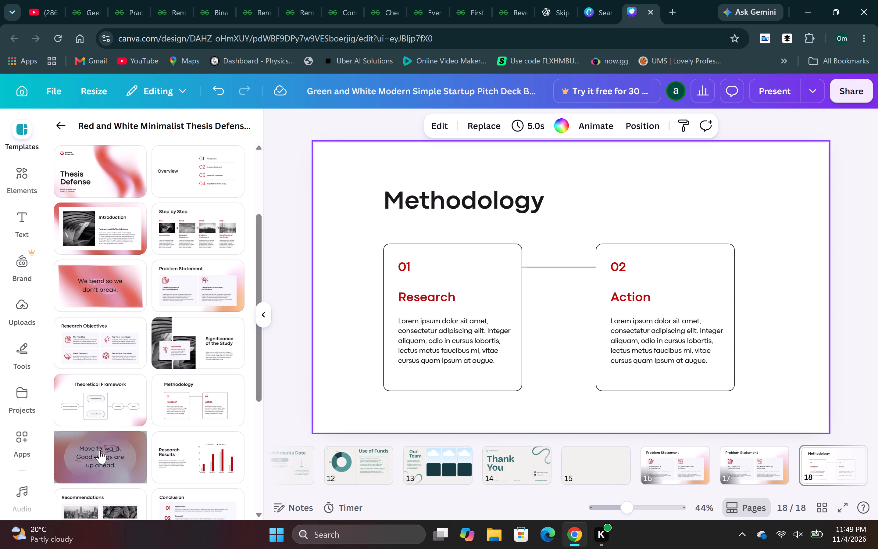
pyautogui.moveTo(100, 450); pyautogui.dragTo(828, 453)
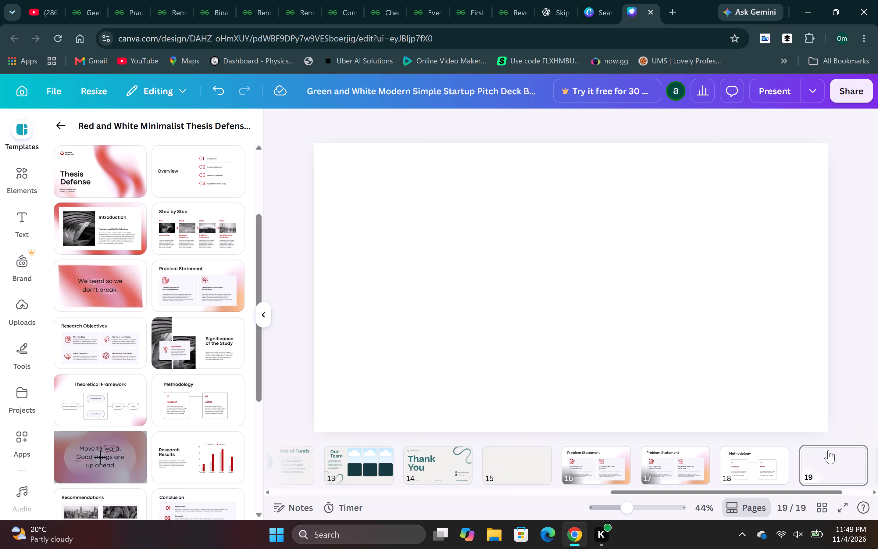
pyautogui.moveTo(192, 167); pyautogui.dragTo(794, 407)
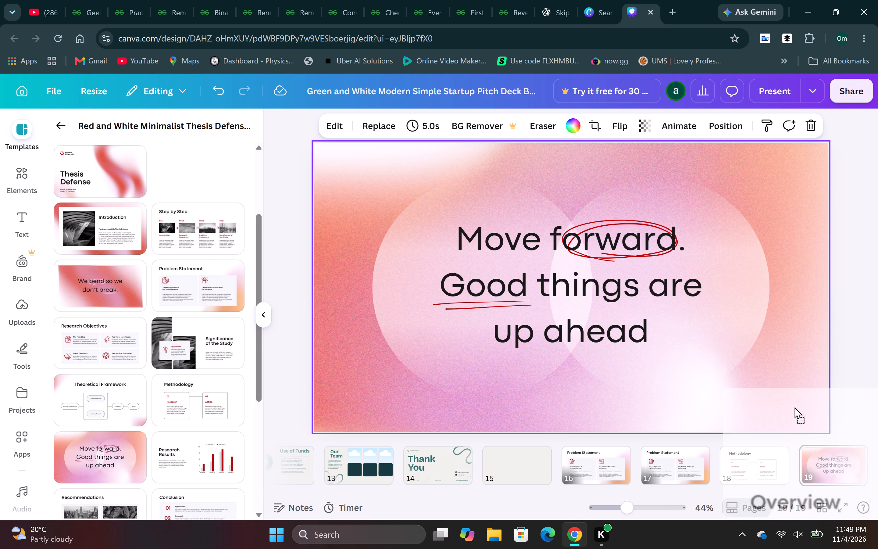
pyautogui.moveTo(794, 407); pyautogui.dragTo(840, 471)
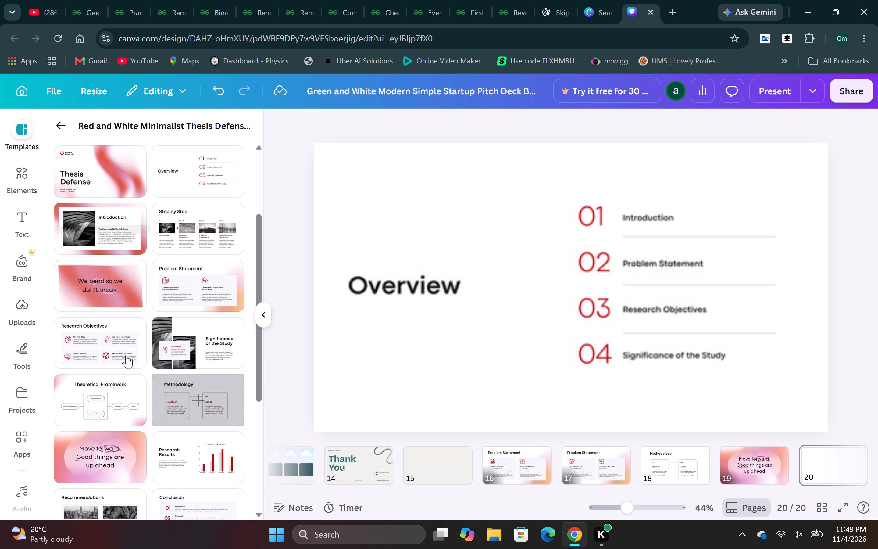
# Open the White Blue and Grey Modern Startup Pitch Deck template and append its Startup cover and Today's Agenda pages.
pyautogui.scroll(-4, 76, 328)
pyautogui.scroll(2, 76, 328)
pyautogui.scroll(-7, 75, 328)
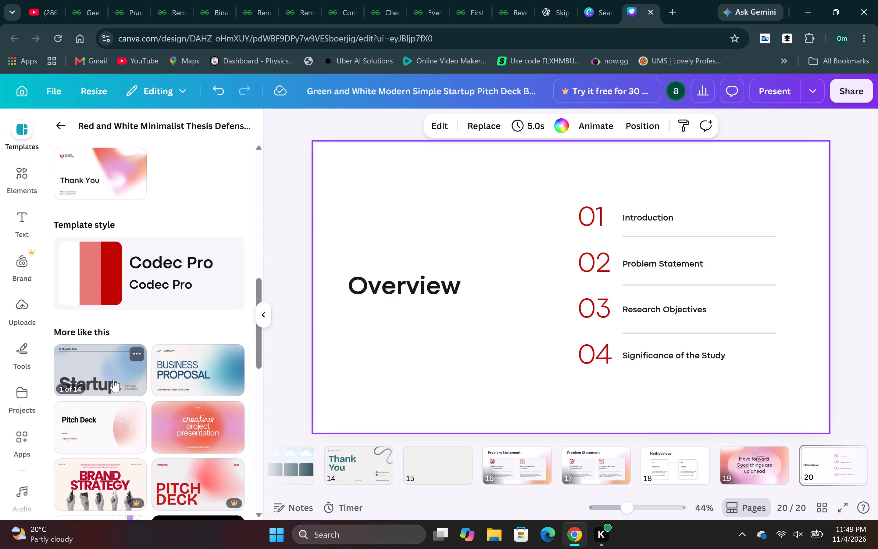
pyautogui.click(107, 371)
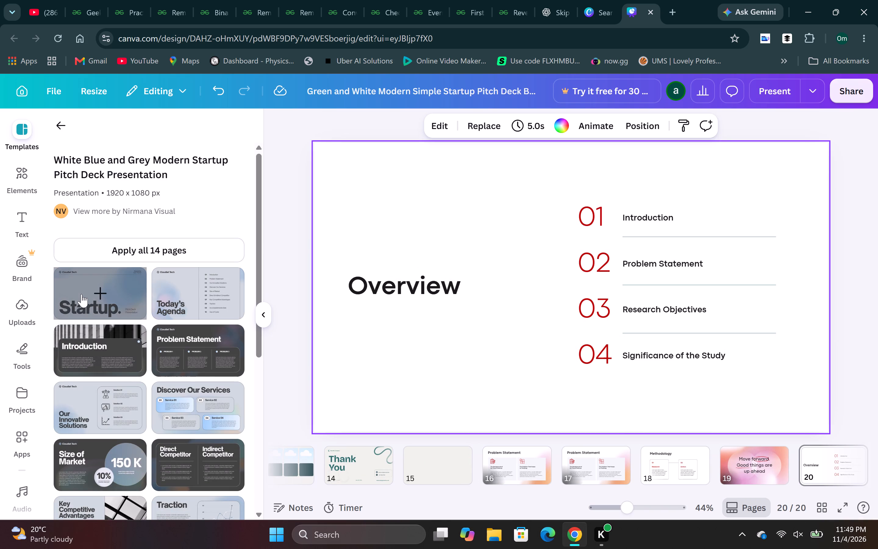
pyautogui.moveTo(81, 294); pyautogui.dragTo(834, 474)
pyautogui.moveTo(190, 298); pyautogui.dragTo(877, 475)
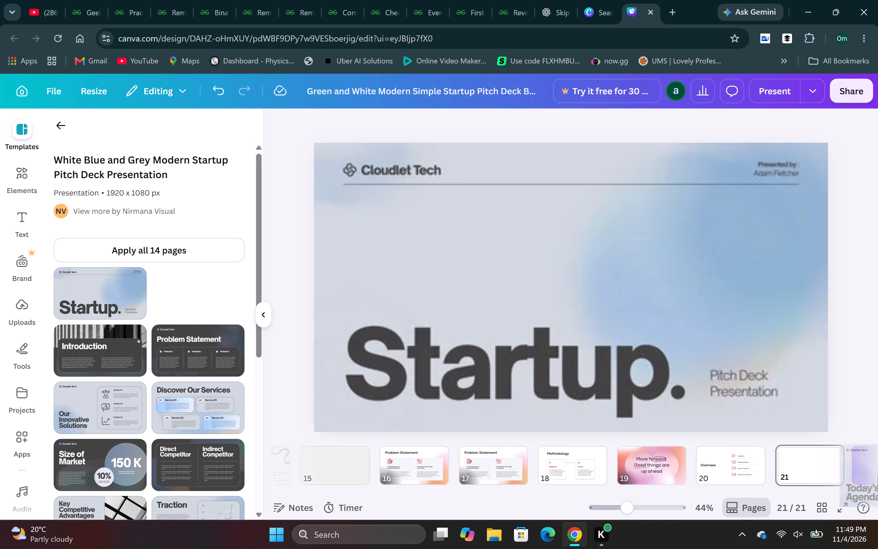
pyautogui.moveTo(877, 475); pyautogui.dragTo(843, 463)
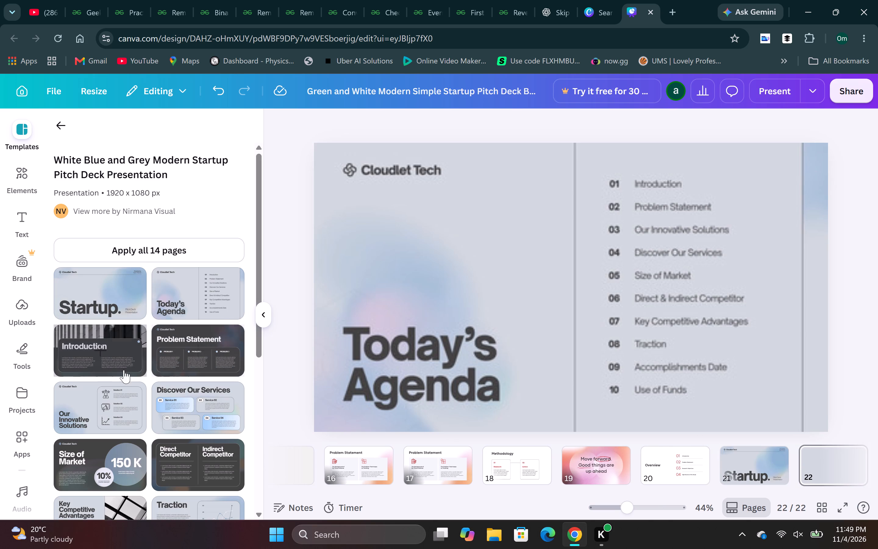
# Append the startup template's Introduction and Problem Statement pages to the end of the deck.
pyautogui.moveTo(83, 353); pyautogui.dragTo(877, 486)
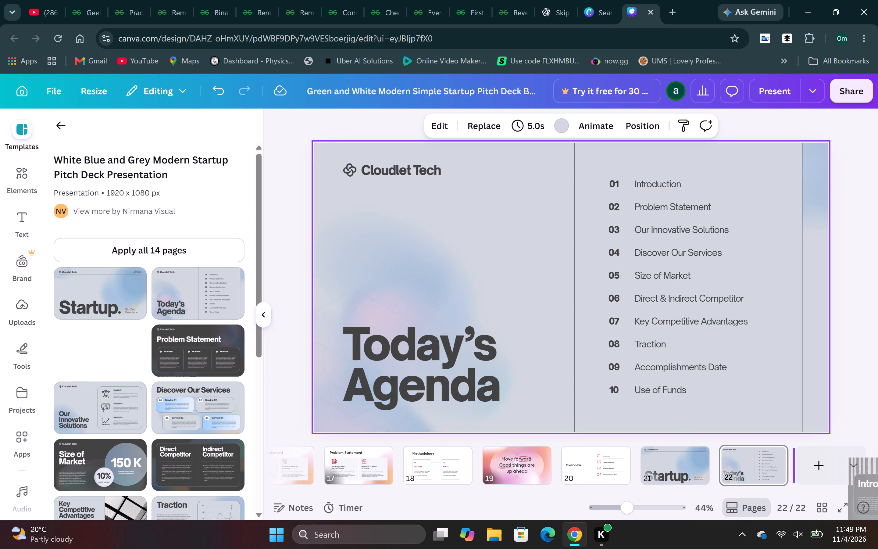
pyautogui.moveTo(877, 486); pyautogui.dragTo(806, 461)
pyautogui.moveTo(188, 352); pyautogui.dragTo(694, 477)
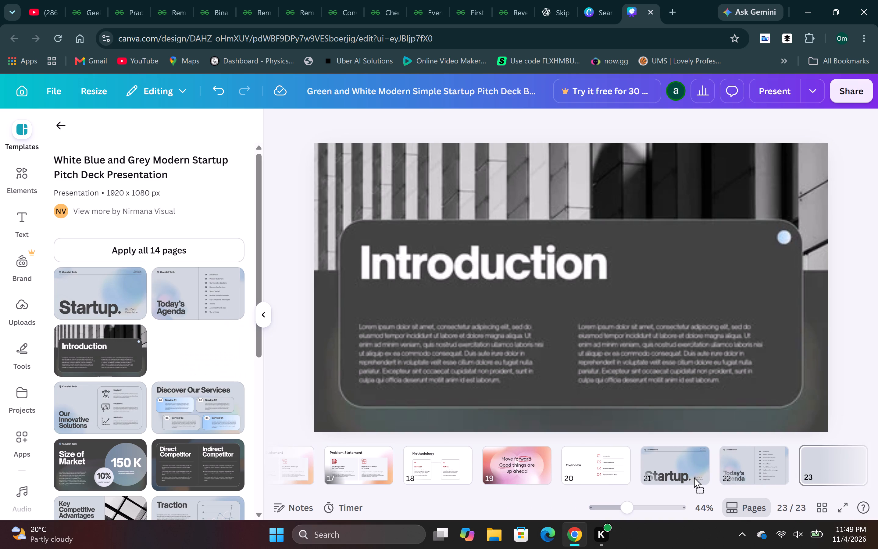
pyautogui.moveTo(694, 477); pyautogui.dragTo(832, 449)
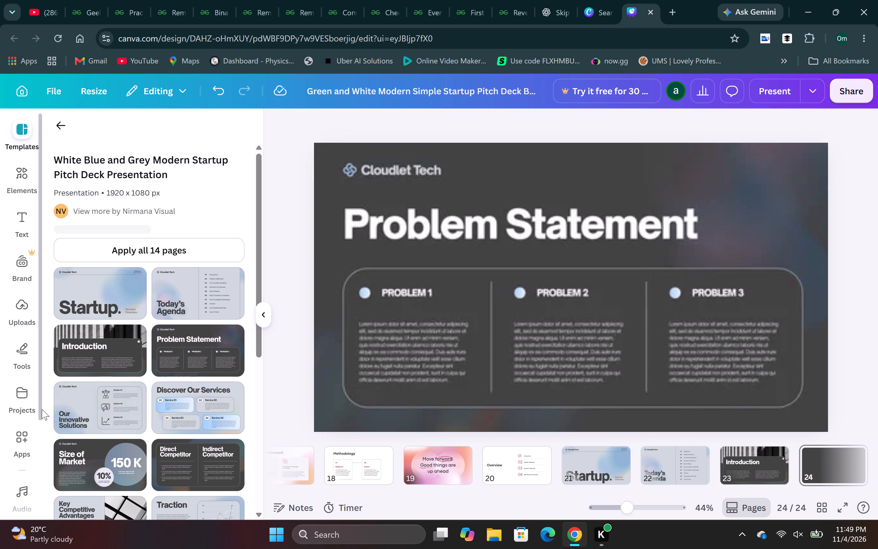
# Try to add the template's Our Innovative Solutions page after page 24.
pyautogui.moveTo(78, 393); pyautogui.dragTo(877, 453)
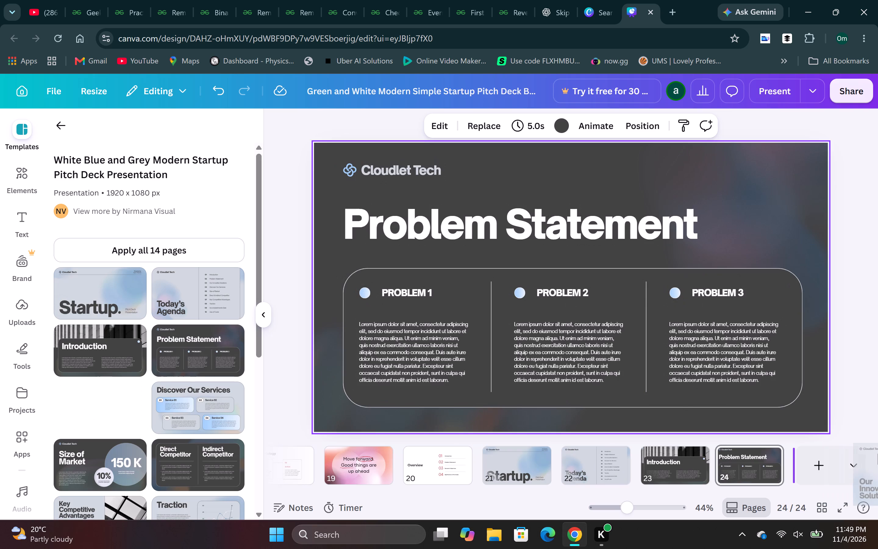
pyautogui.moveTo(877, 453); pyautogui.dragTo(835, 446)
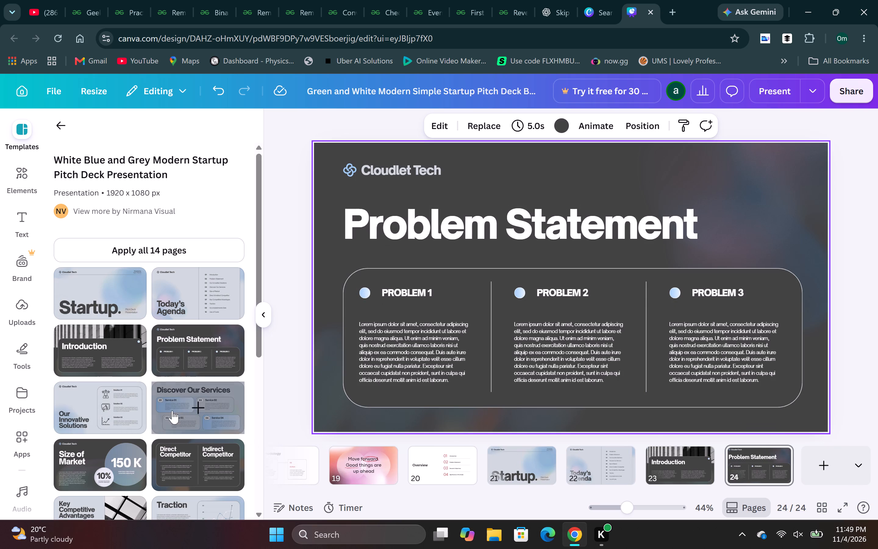
# Add the template's Discover Our Services page after the dark Problem Statement page.
pyautogui.moveTo(172, 411); pyautogui.dragTo(833, 457)
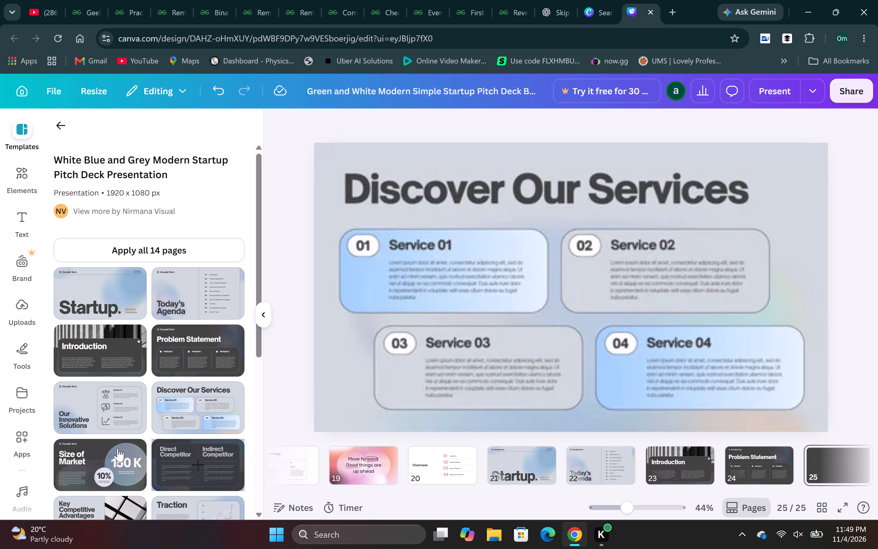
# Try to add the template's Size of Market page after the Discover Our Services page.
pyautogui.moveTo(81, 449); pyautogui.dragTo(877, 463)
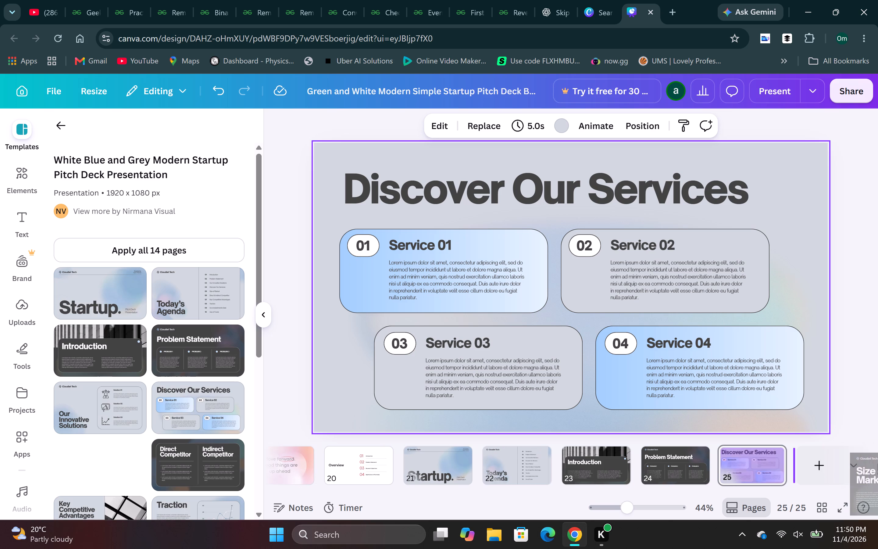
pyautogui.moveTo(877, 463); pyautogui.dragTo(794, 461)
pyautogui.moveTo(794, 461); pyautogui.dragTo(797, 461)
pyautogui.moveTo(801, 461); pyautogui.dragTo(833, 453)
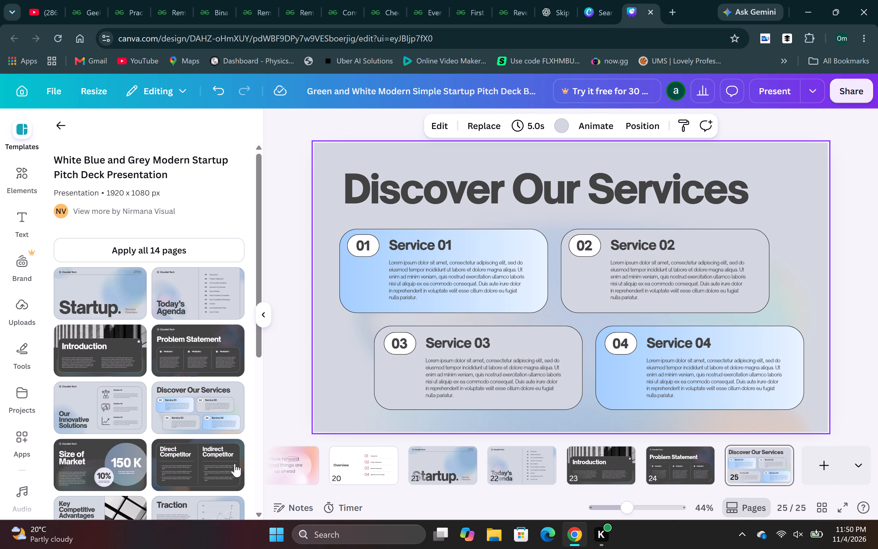
# Append the template's Direct and Indirect Competitor page and its Accomplishments Date page to the end of the deck.
pyautogui.moveTo(184, 461); pyautogui.dragTo(836, 455)
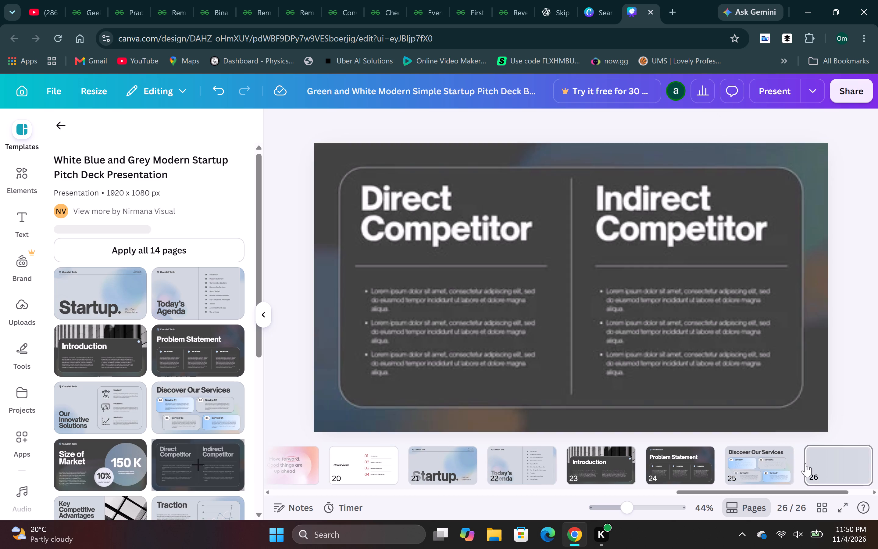
pyautogui.scroll(-1, 112, 425)
pyautogui.scroll(2, 112, 425)
pyautogui.scroll(-2, 112, 425)
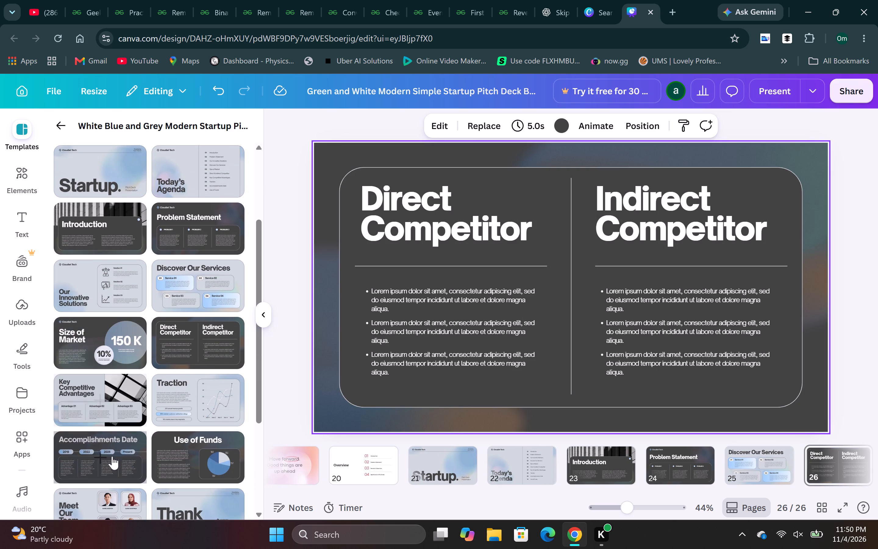
pyautogui.moveTo(112, 456); pyautogui.dragTo(847, 459)
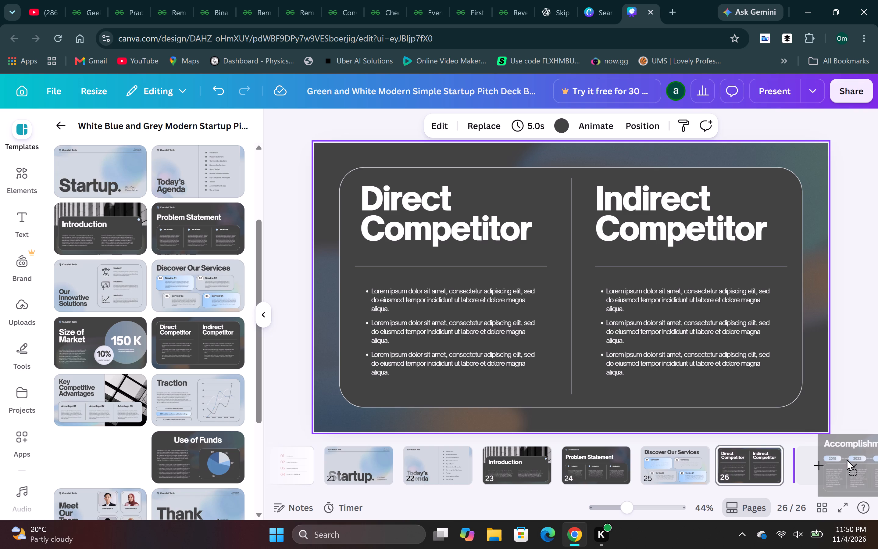
pyautogui.moveTo(847, 459); pyautogui.dragTo(846, 459)
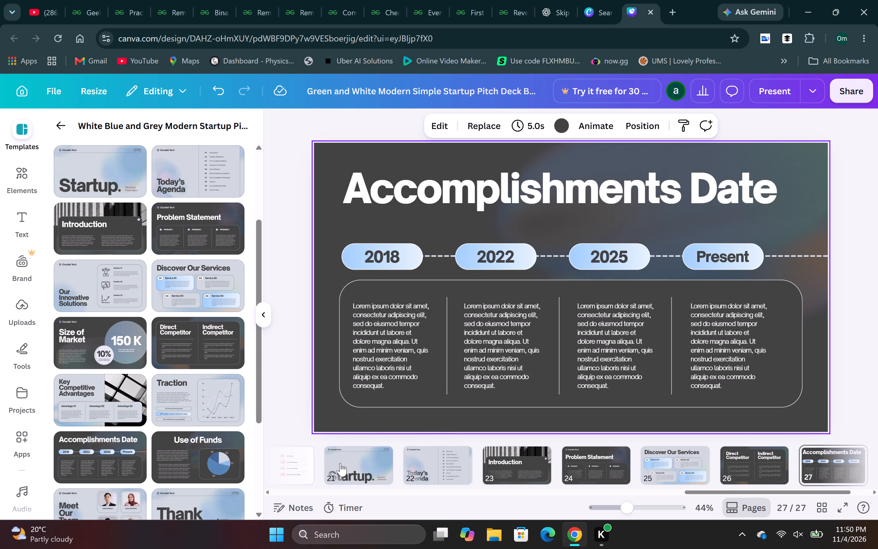
# On the Startup cover, page 21, move the Startup heading up to just below the Cloudlet Tech header line.
pyautogui.click(340, 463)
pyautogui.click(418, 340)
pyautogui.moveTo(418, 340); pyautogui.dragTo(417, 328)
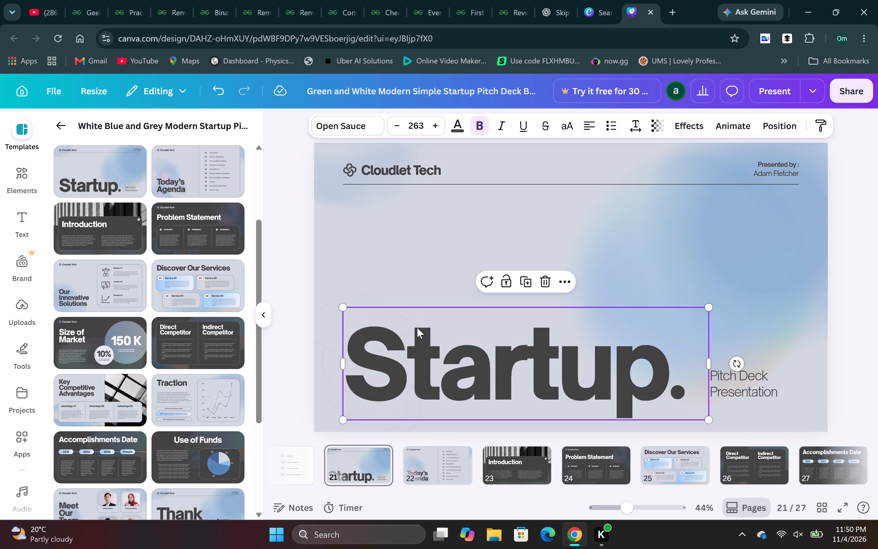
pyautogui.moveTo(417, 328); pyautogui.dragTo(422, 332)
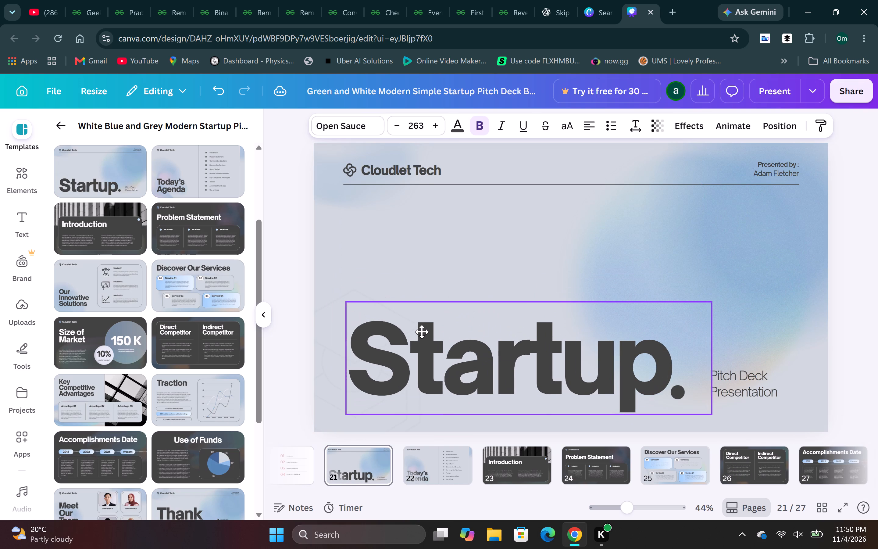
pyautogui.moveTo(422, 332); pyautogui.dragTo(422, 330)
pyautogui.moveTo(327, 274); pyautogui.dragTo(607, 369)
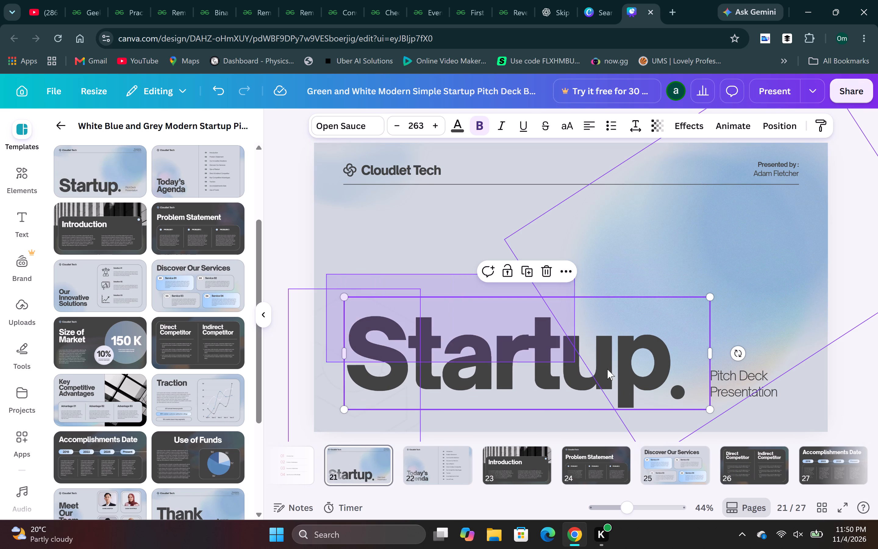
pyautogui.moveTo(607, 369); pyautogui.dragTo(260, 370)
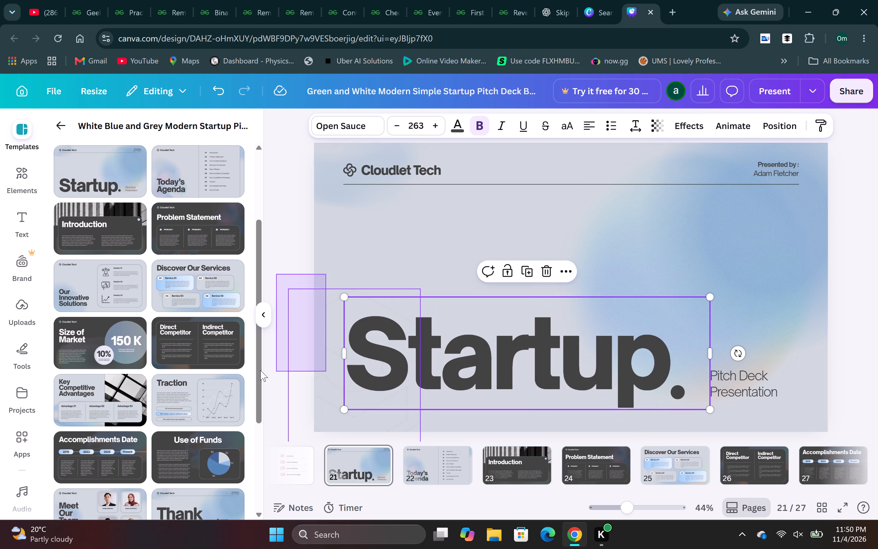
pyautogui.moveTo(260, 370); pyautogui.dragTo(321, 274)
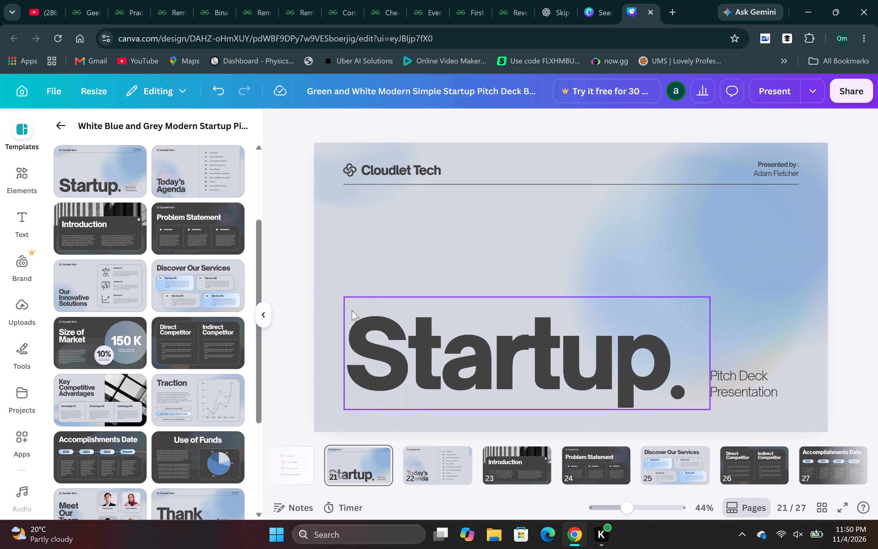
pyautogui.moveTo(352, 310); pyautogui.dragTo(350, 315)
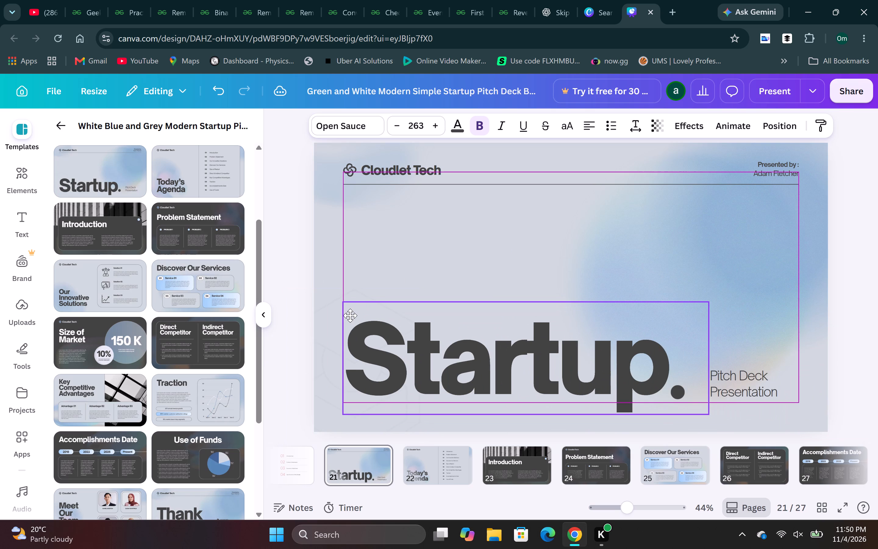
pyautogui.moveTo(350, 315); pyautogui.dragTo(352, 313)
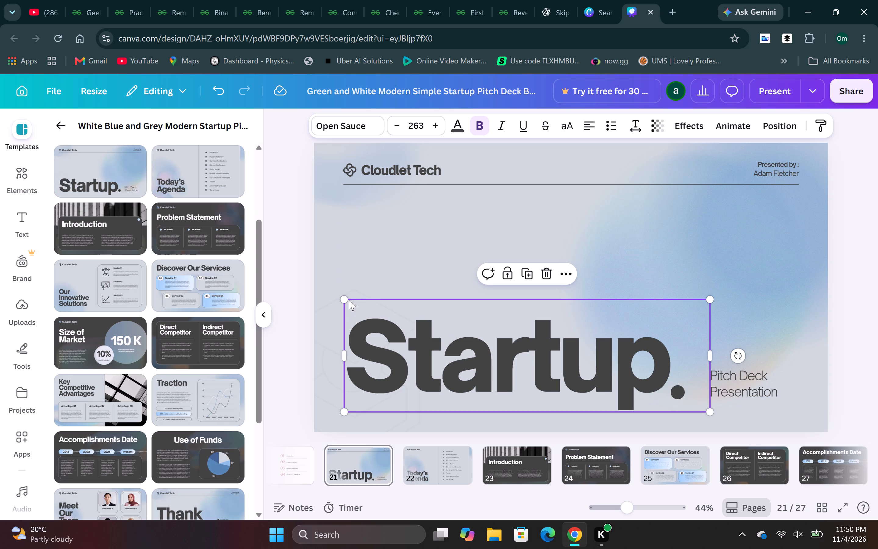
pyautogui.moveTo(366, 318); pyautogui.dragTo(356, 217)
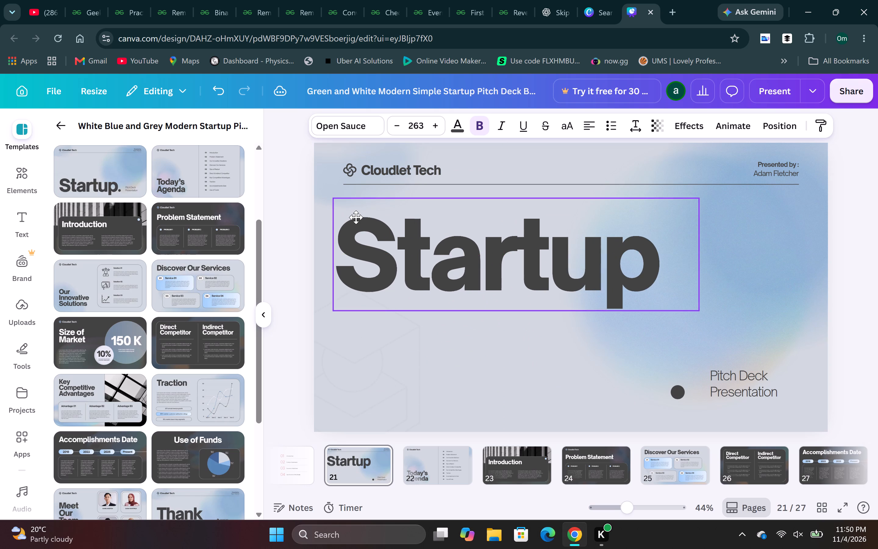
pyautogui.moveTo(356, 217); pyautogui.dragTo(356, 211)
# Move the round dot up beside the end of the Startup heading, level with its baseline.
pyautogui.moveTo(679, 395); pyautogui.dragTo(685, 281)
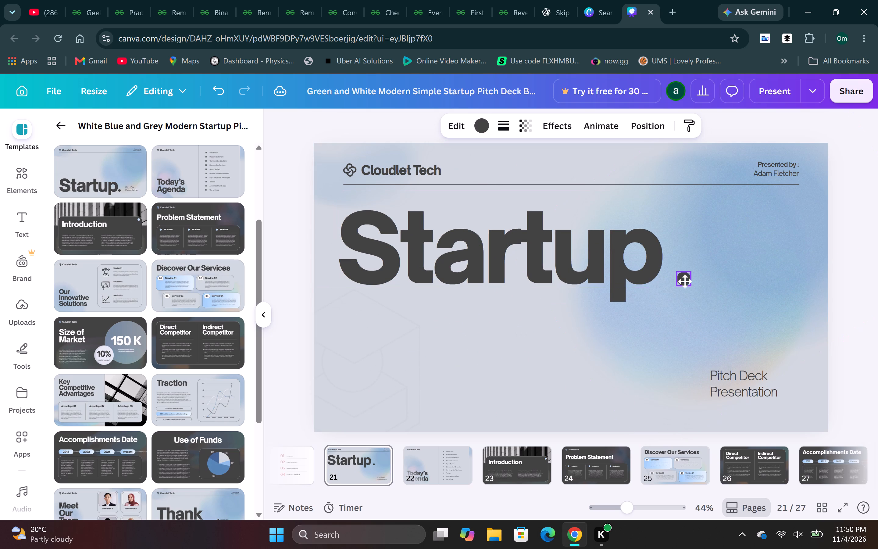
pyautogui.moveTo(685, 281); pyautogui.dragTo(679, 285)
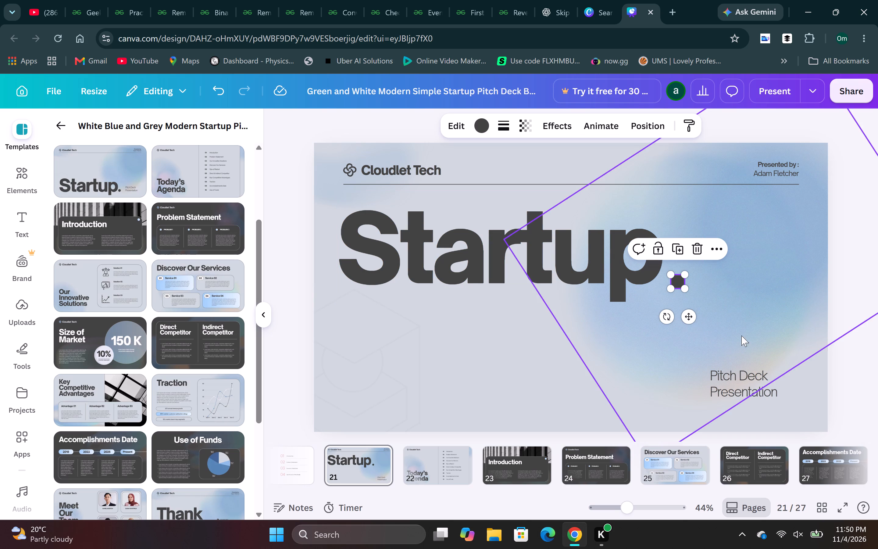
# On the Startup cover, tuck the round dot closer to the heading, just below the tail of the letter p.
pyautogui.click(828, 287)
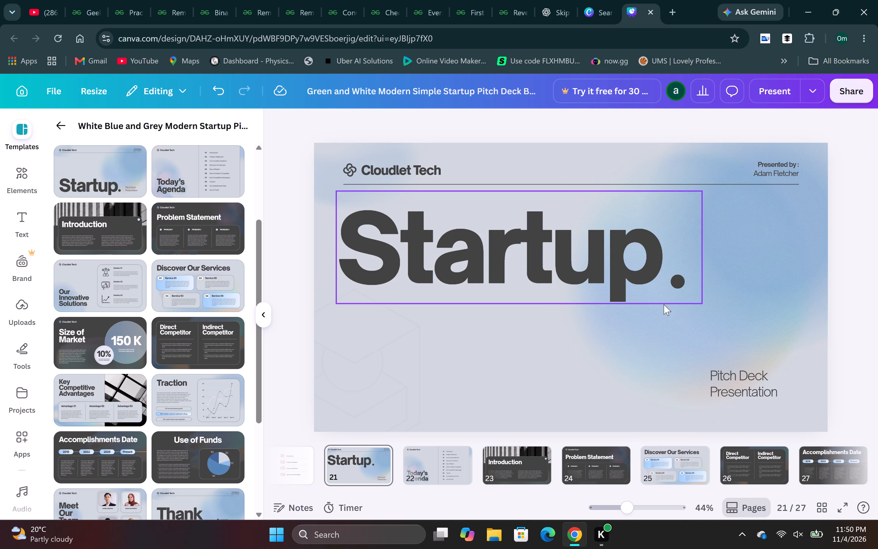
pyautogui.moveTo(676, 282); pyautogui.dragTo(655, 297)
pyautogui.click(773, 296)
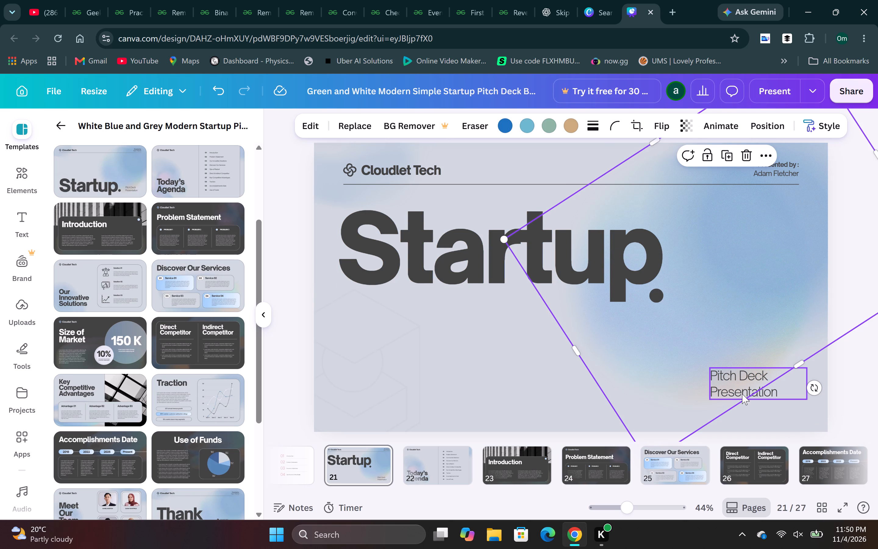
# Shift the large blue gradient shape on the Startup cover further toward the page's right edge.
pyautogui.moveTo(736, 387); pyautogui.dragTo(790, 392)
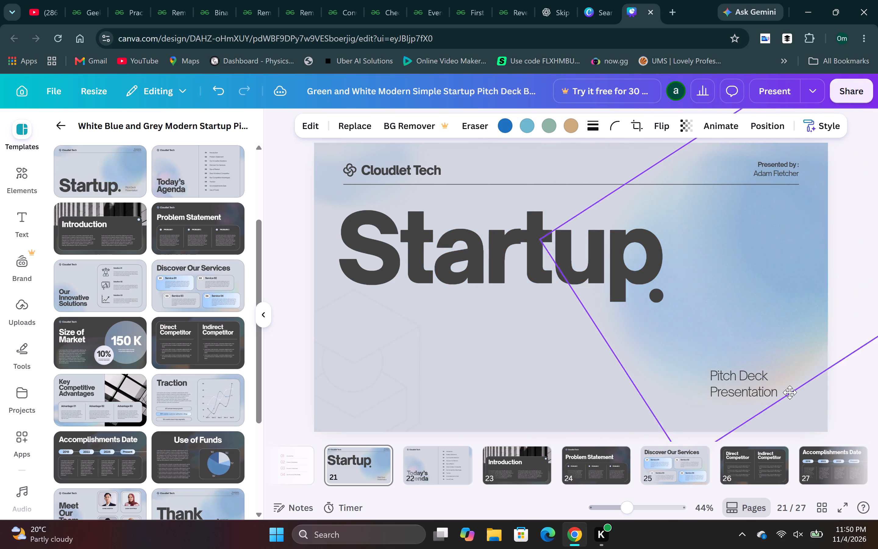
pyautogui.moveTo(790, 392); pyautogui.dragTo(791, 393)
pyautogui.moveTo(755, 396); pyautogui.dragTo(695, 394)
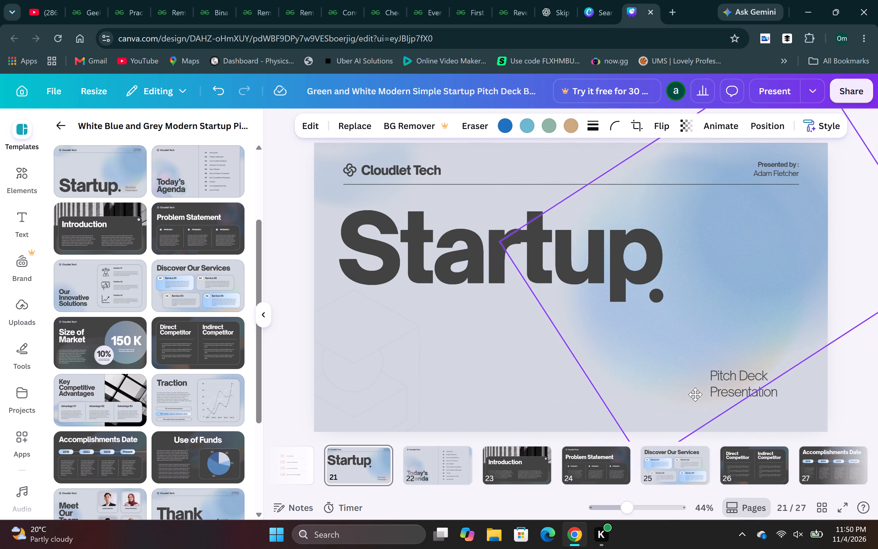
pyautogui.moveTo(695, 394); pyautogui.dragTo(747, 393)
# Move the Pitch Deck Presentation text to the cover page's lower-left corner, aligned with the start of the Startup heading.
pyautogui.click(735, 384)
pyautogui.moveTo(735, 384); pyautogui.dragTo(365, 406)
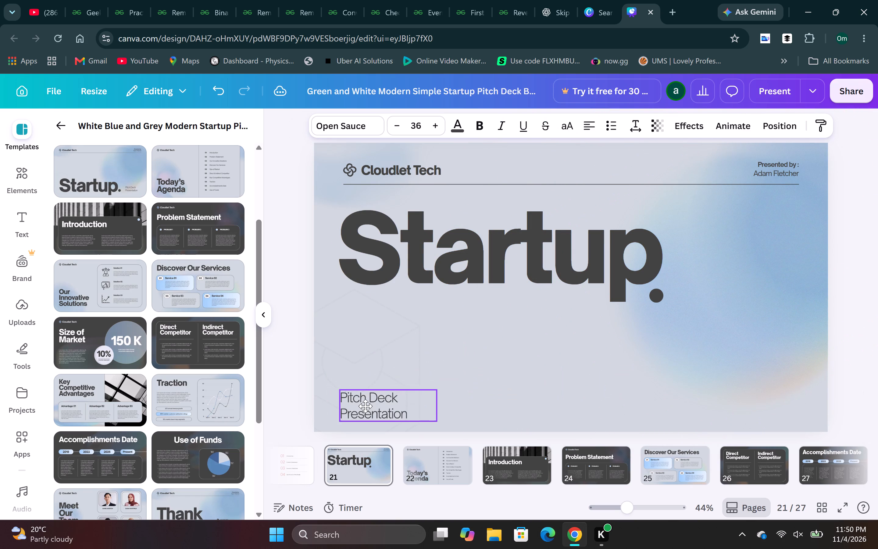
pyautogui.moveTo(365, 406); pyautogui.dragTo(364, 406)
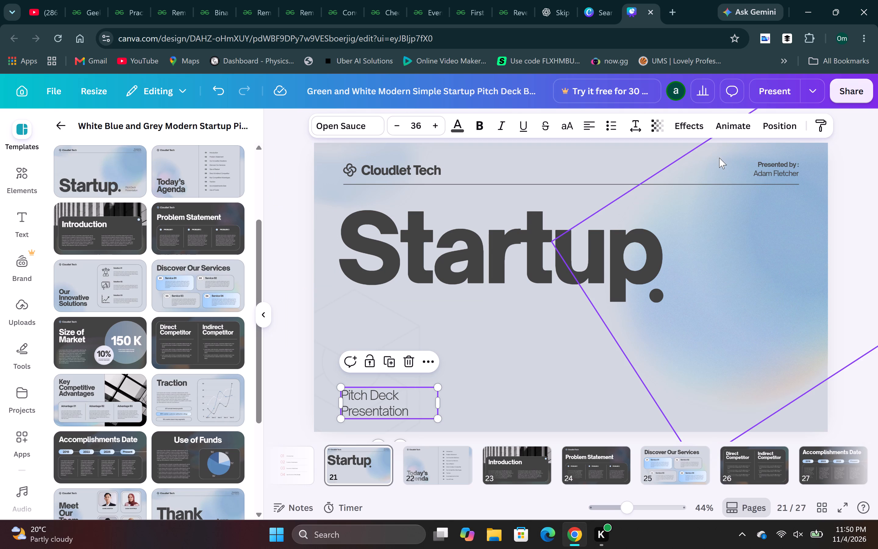
# Move the Presented by label from the cover's header down to above the Pitch Deck Presentation text.
pyautogui.moveTo(746, 154); pyautogui.dragTo(747, 166)
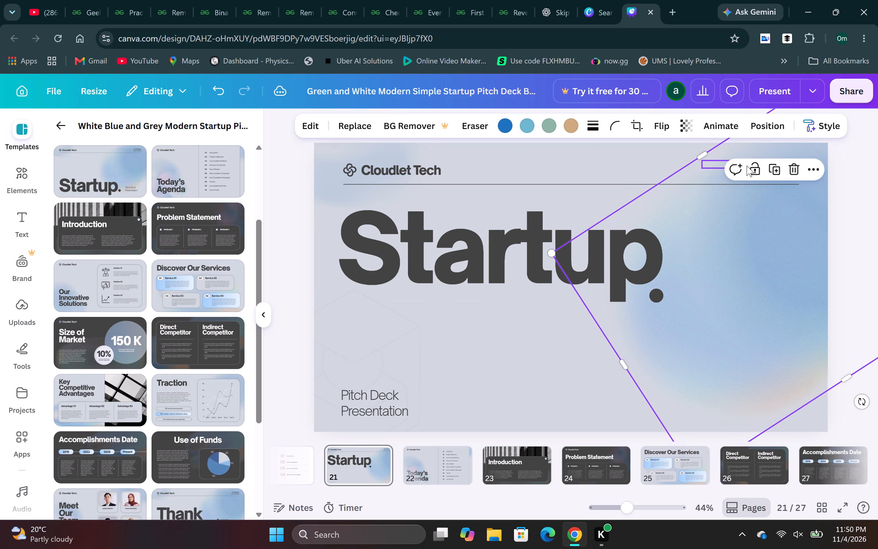
pyautogui.click(845, 186)
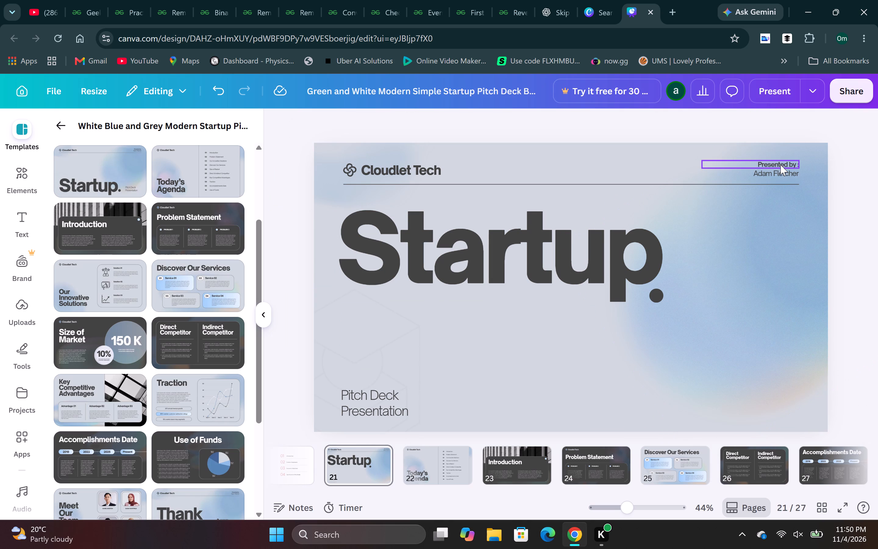
pyautogui.moveTo(780, 167); pyautogui.dragTo(453, 364)
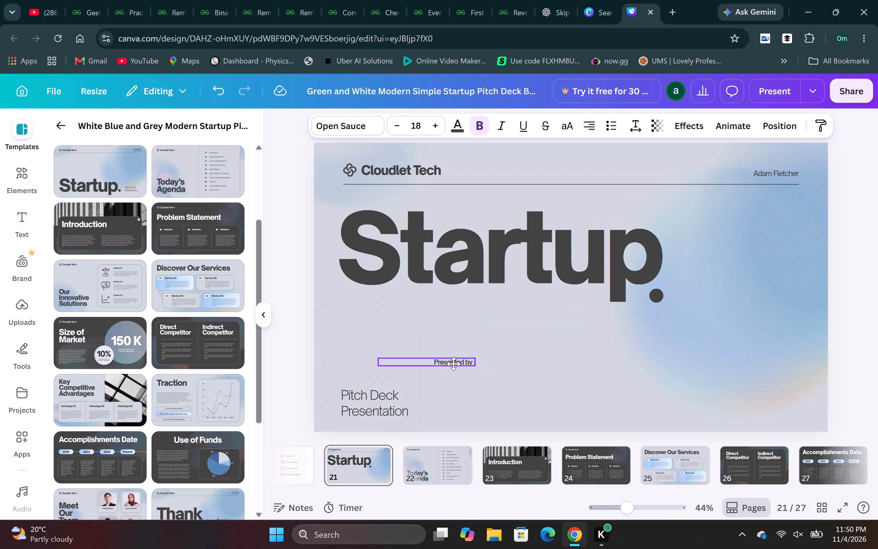
pyautogui.moveTo(453, 364); pyautogui.dragTo(359, 345)
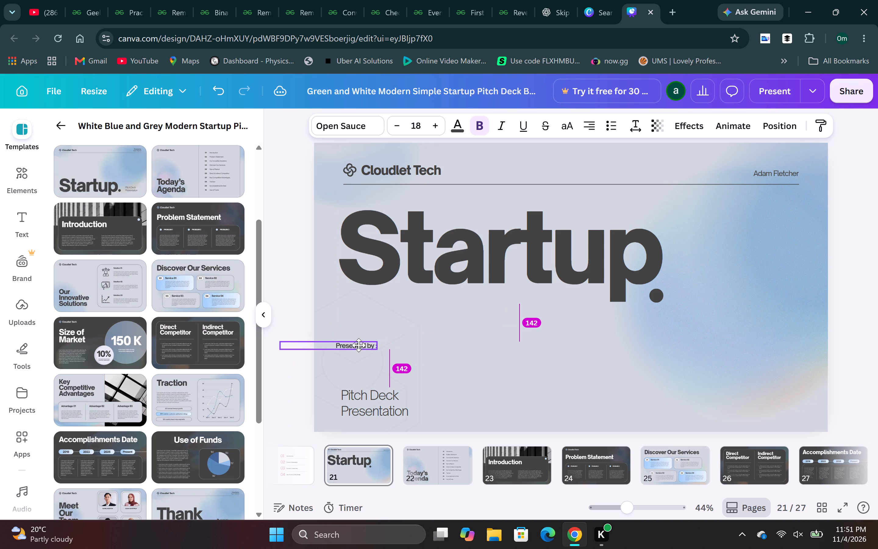
pyautogui.moveTo(359, 345); pyautogui.dragTo(366, 347)
pyautogui.click(403, 344)
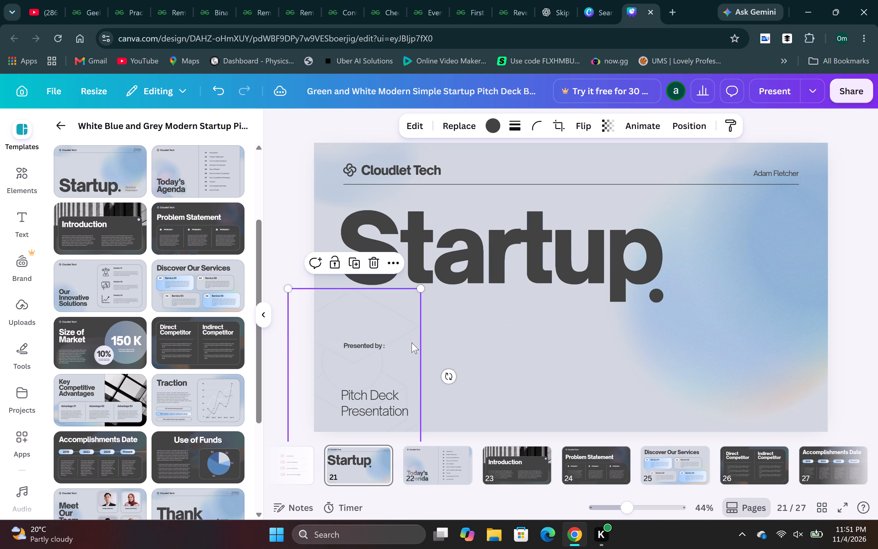
# Move the presenter's name from the header to directly beneath the Presented by label and line the two up.
pyautogui.moveTo(769, 174); pyautogui.dragTo(545, 306)
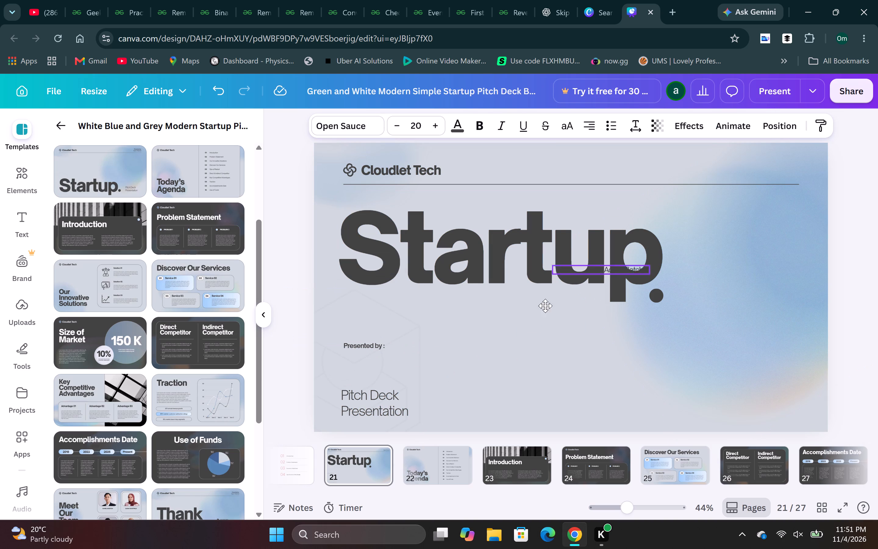
pyautogui.moveTo(545, 306); pyautogui.dragTo(359, 355)
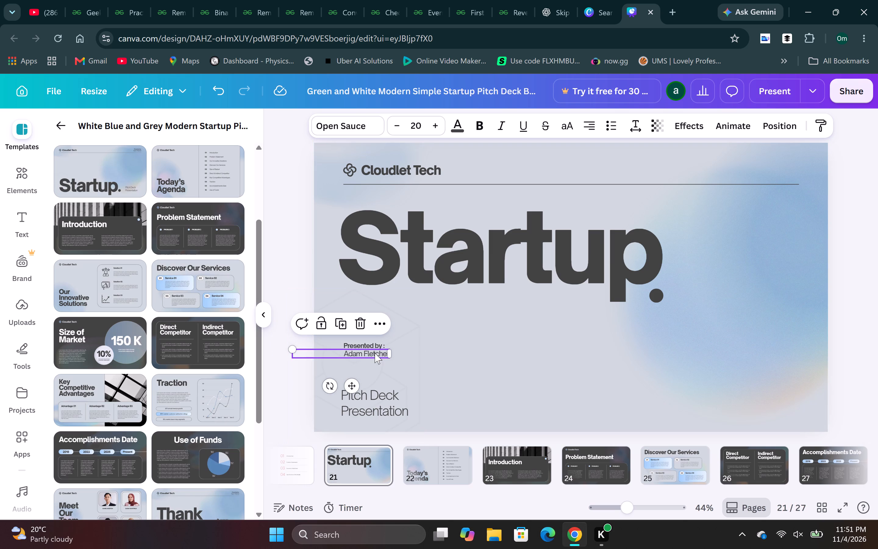
pyautogui.moveTo(372, 353); pyautogui.dragTo(367, 355)
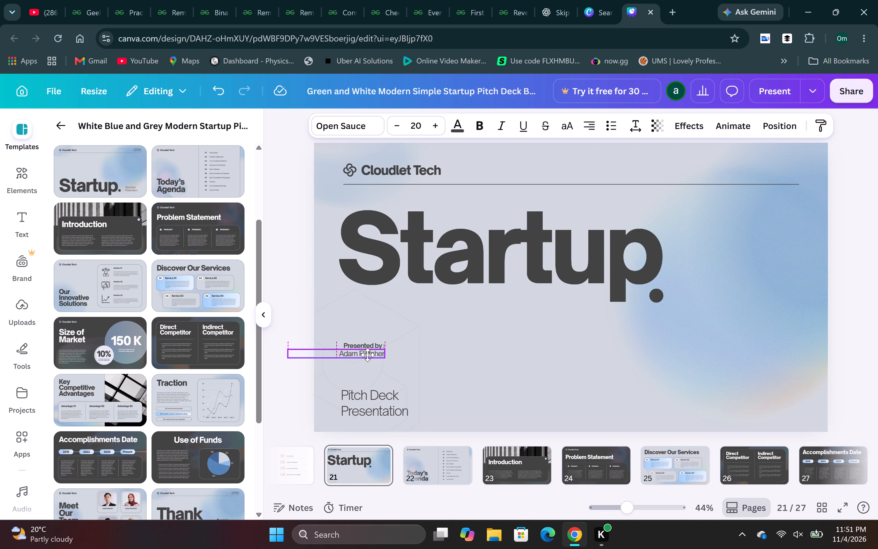
pyautogui.moveTo(367, 355); pyautogui.dragTo(371, 357)
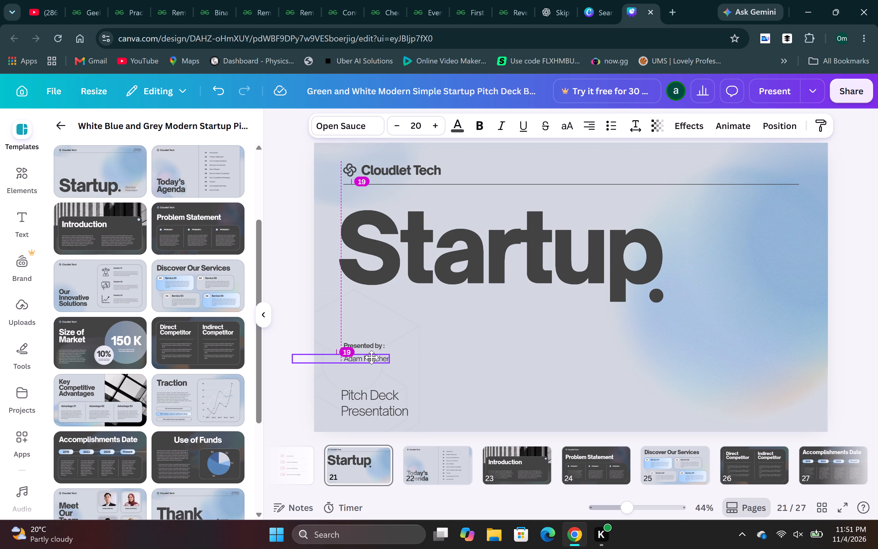
pyautogui.moveTo(371, 357); pyautogui.dragTo(370, 358)
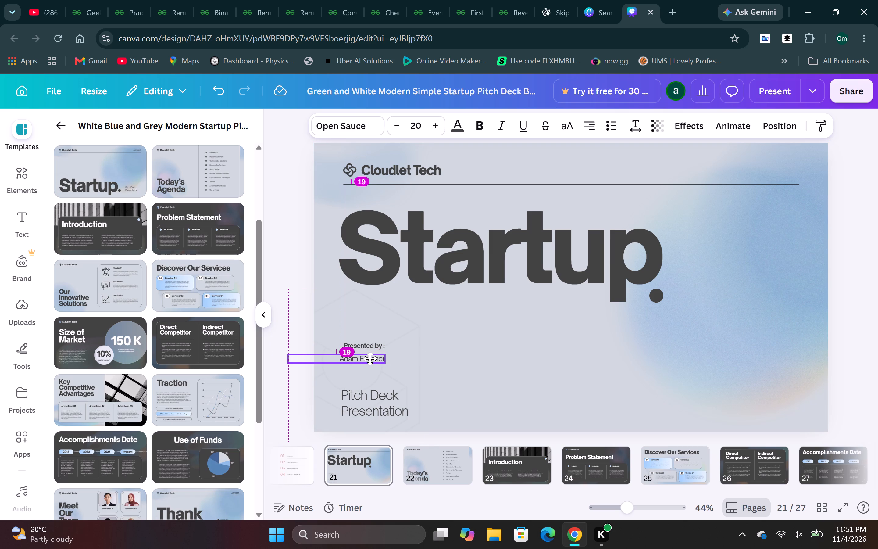
pyautogui.moveTo(370, 358); pyautogui.dragTo(368, 355)
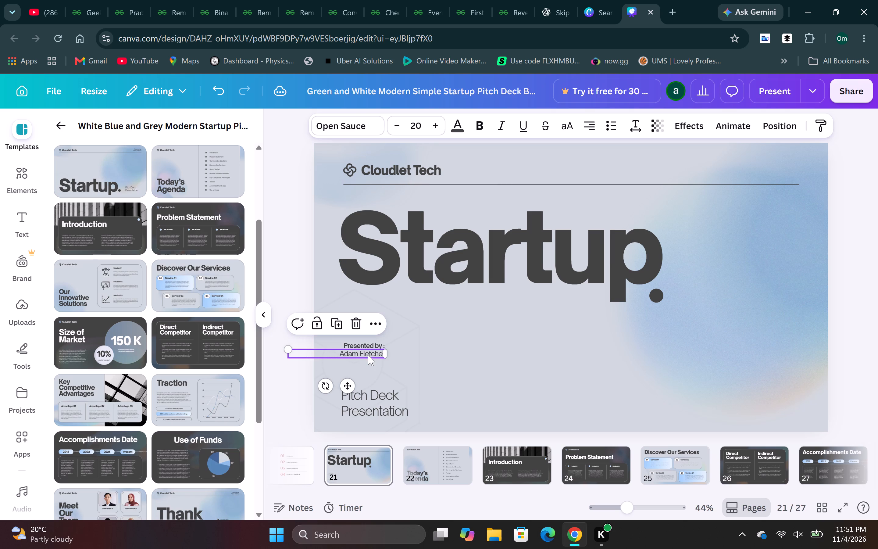
pyautogui.click(282, 278)
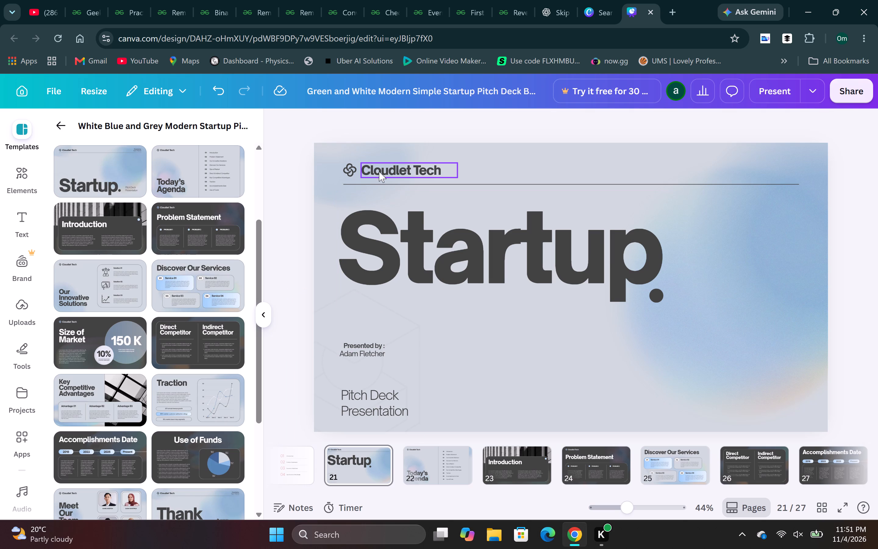
pyautogui.click(379, 170)
# On page 22, move the Today's Agenda heading up to just below the Cloudlet Tech header.
pyautogui.click(444, 472)
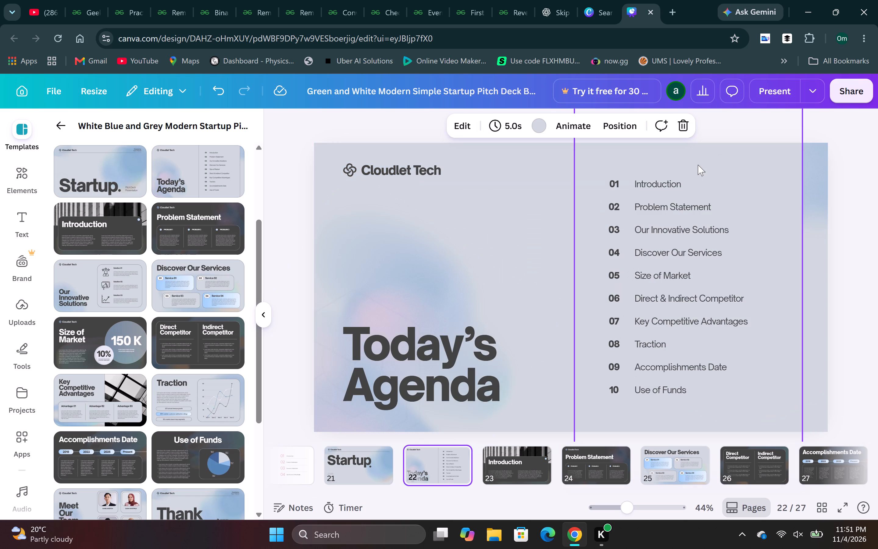
pyautogui.moveTo(389, 369); pyautogui.dragTo(384, 347)
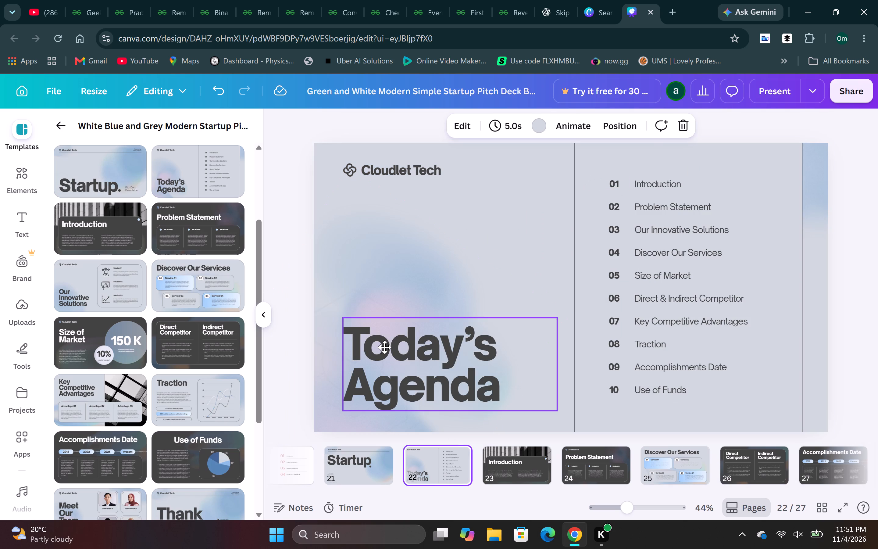
pyautogui.moveTo(384, 347); pyautogui.dragTo(390, 241)
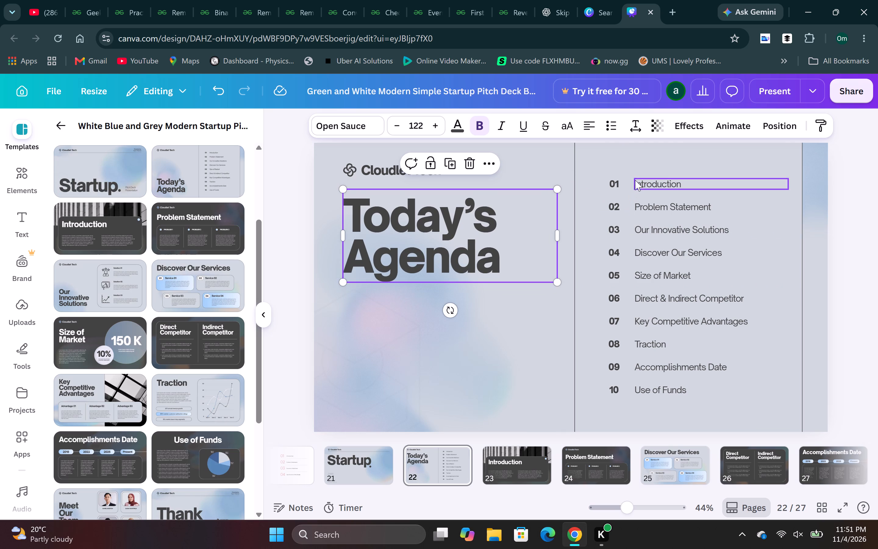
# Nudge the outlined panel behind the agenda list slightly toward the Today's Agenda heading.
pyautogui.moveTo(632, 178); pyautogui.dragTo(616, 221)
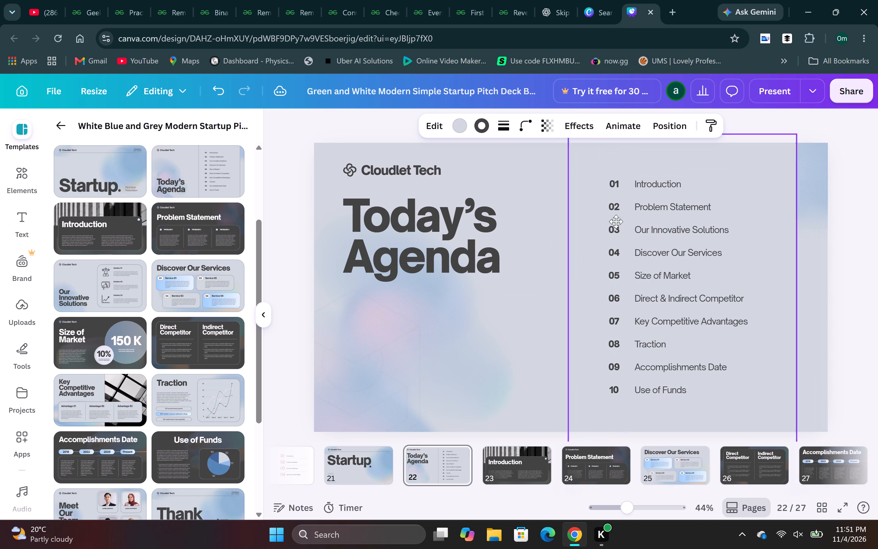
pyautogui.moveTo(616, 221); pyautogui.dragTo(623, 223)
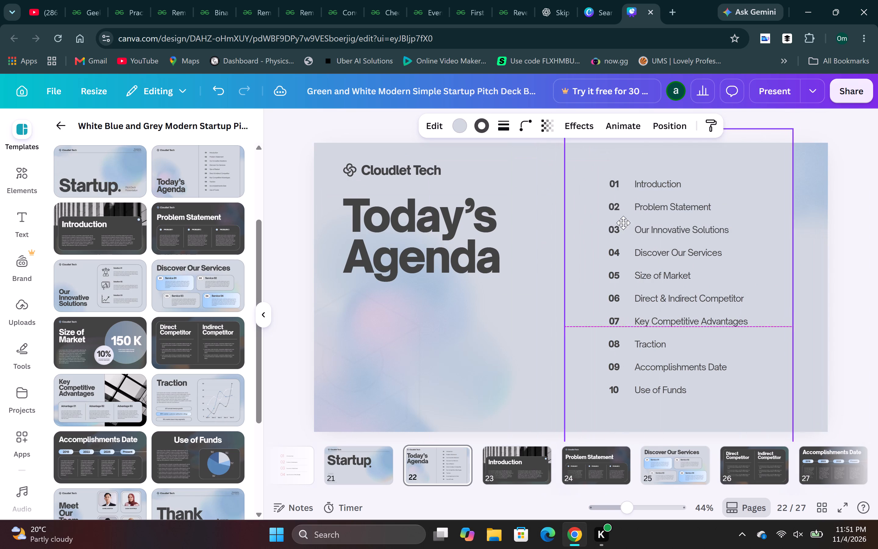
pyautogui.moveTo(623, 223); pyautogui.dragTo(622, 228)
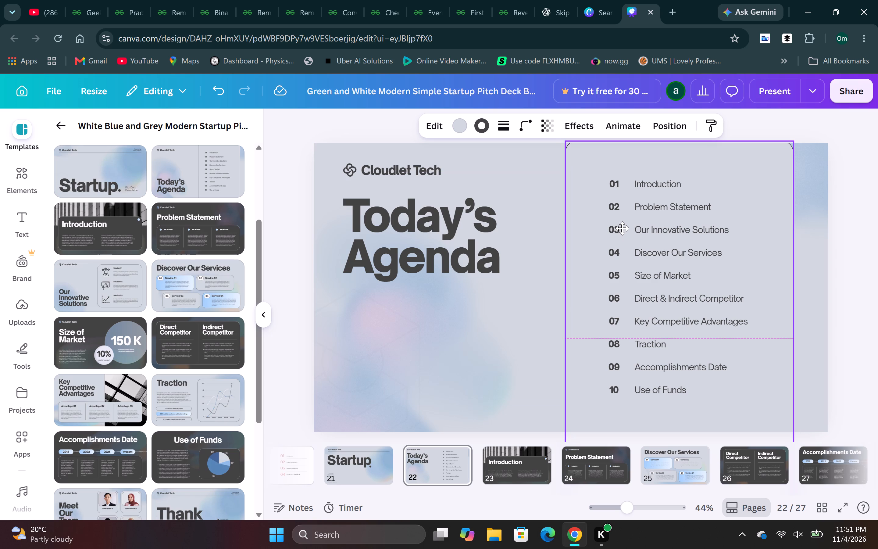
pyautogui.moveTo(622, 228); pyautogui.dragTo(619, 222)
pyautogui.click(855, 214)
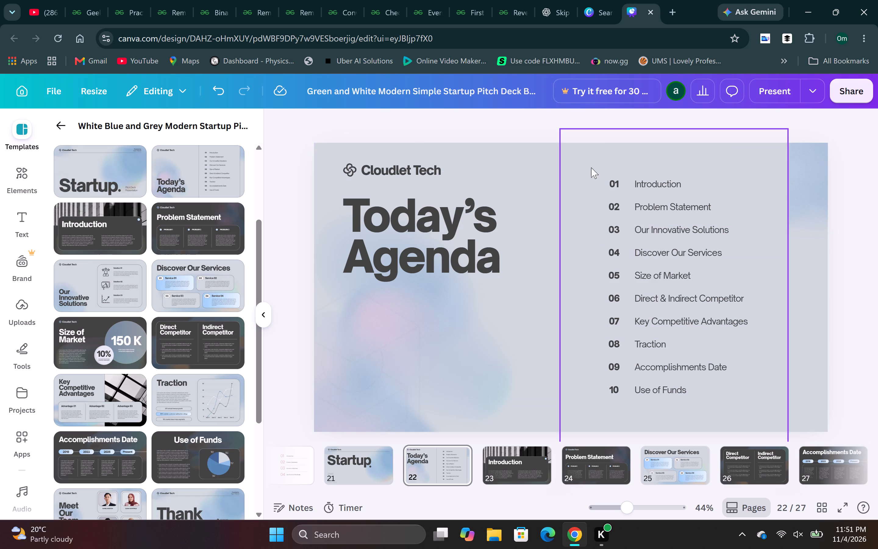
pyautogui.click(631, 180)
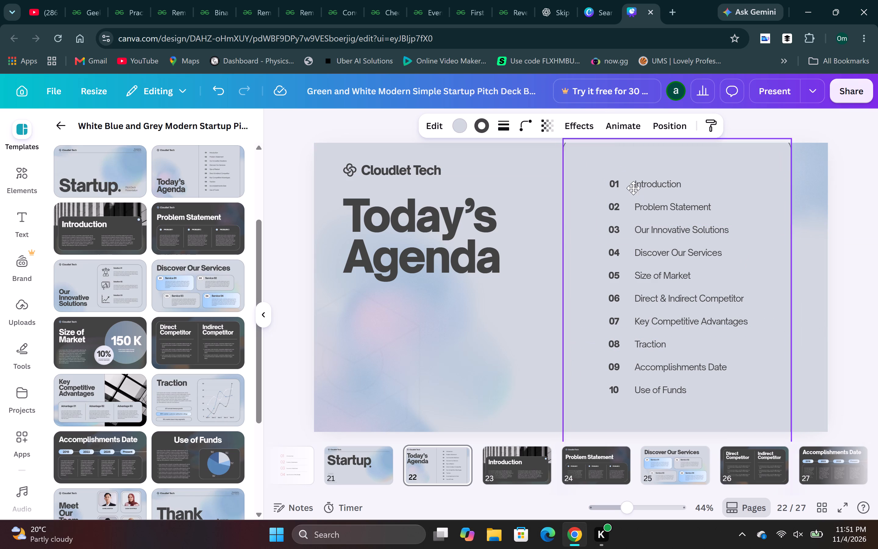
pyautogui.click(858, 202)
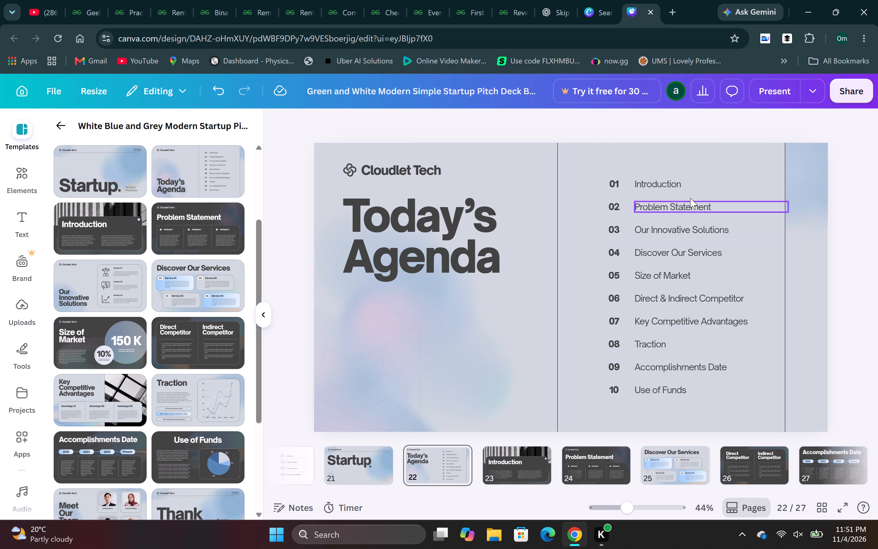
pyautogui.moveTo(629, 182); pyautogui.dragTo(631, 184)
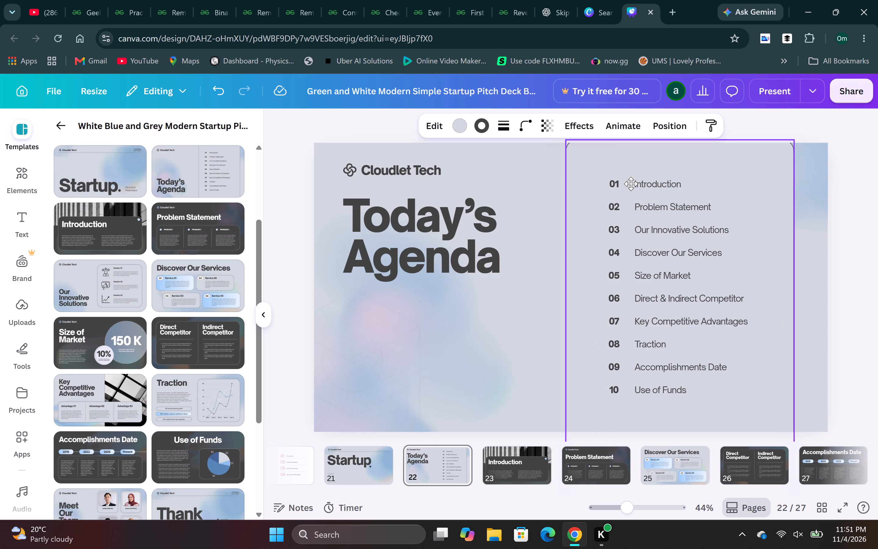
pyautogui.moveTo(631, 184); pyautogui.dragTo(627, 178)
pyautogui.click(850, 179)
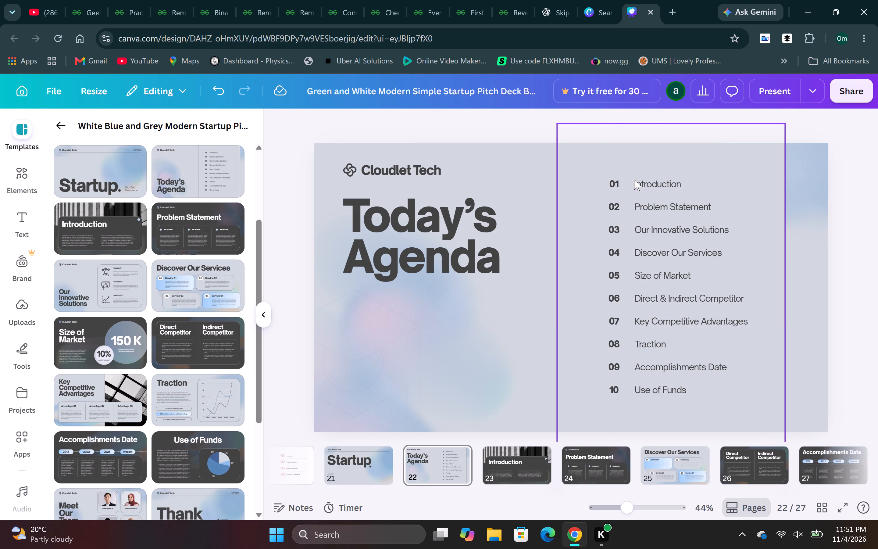
# Move the outlined panel aside, nudge the blue gradient behind the agenda list, and place the panel back behind the list.
pyautogui.moveTo(634, 180); pyautogui.dragTo(462, 207)
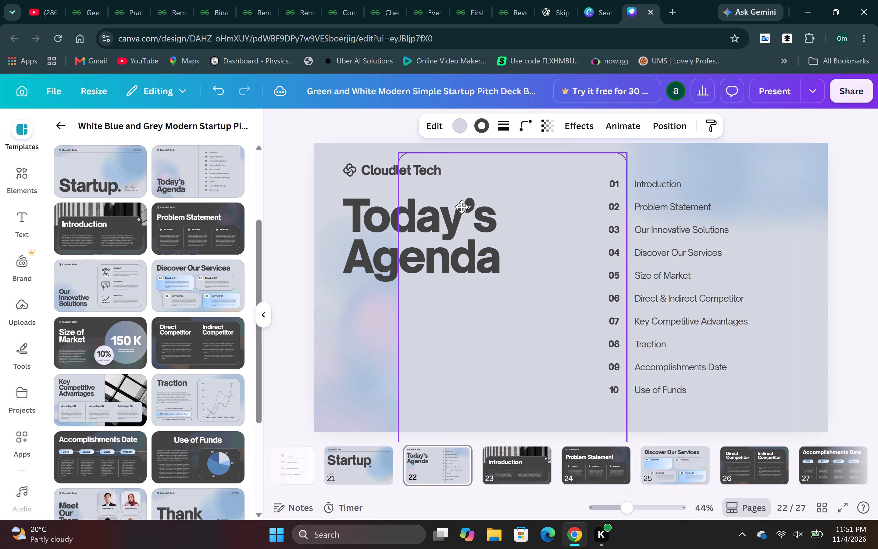
pyautogui.moveTo(462, 207); pyautogui.dragTo(445, 206)
pyautogui.moveTo(630, 175); pyautogui.dragTo(631, 184)
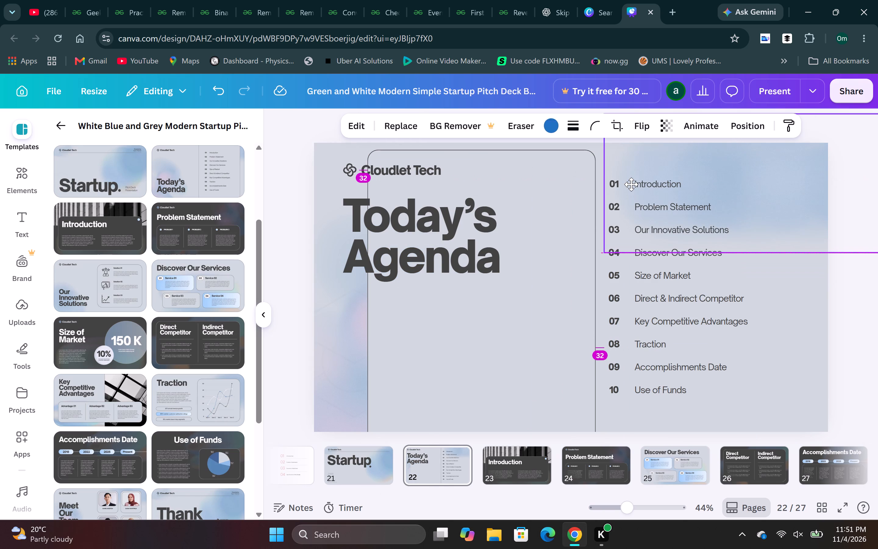
pyautogui.moveTo(631, 184); pyautogui.dragTo(635, 184)
pyautogui.click(847, 296)
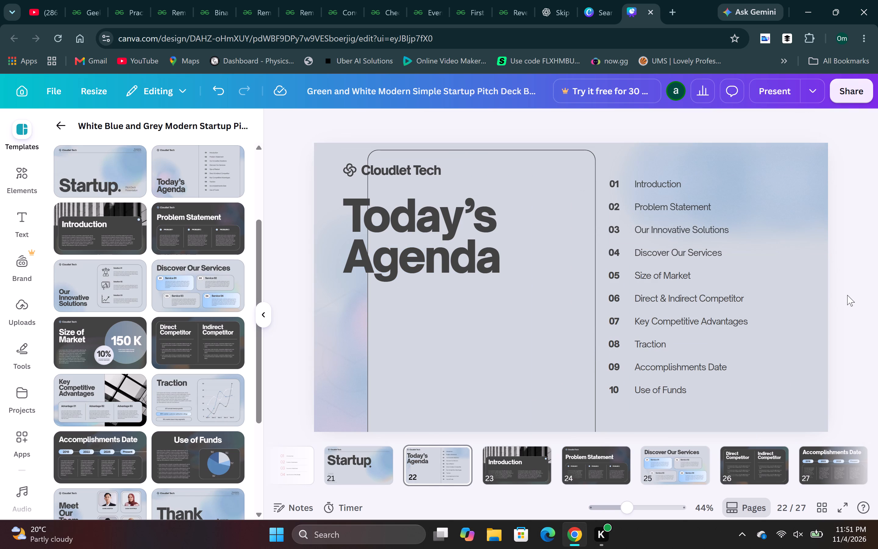
pyautogui.moveTo(525, 297); pyautogui.dragTo(723, 283)
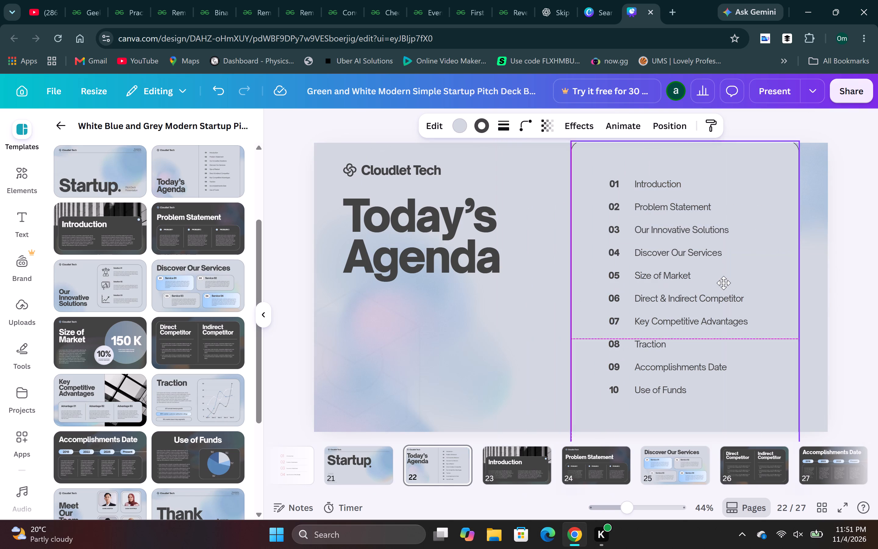
pyautogui.moveTo(723, 283); pyautogui.dragTo(716, 262)
# Lower the Today's Agenda heading to about the middle of the page's height, near the left margin.
pyautogui.moveTo(447, 231); pyautogui.dragTo(449, 254)
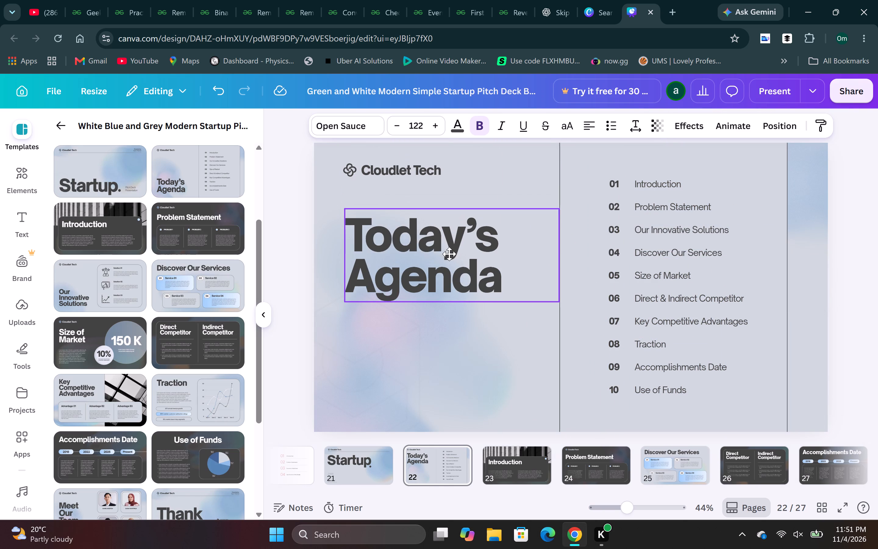
pyautogui.moveTo(449, 254); pyautogui.dragTo(445, 267)
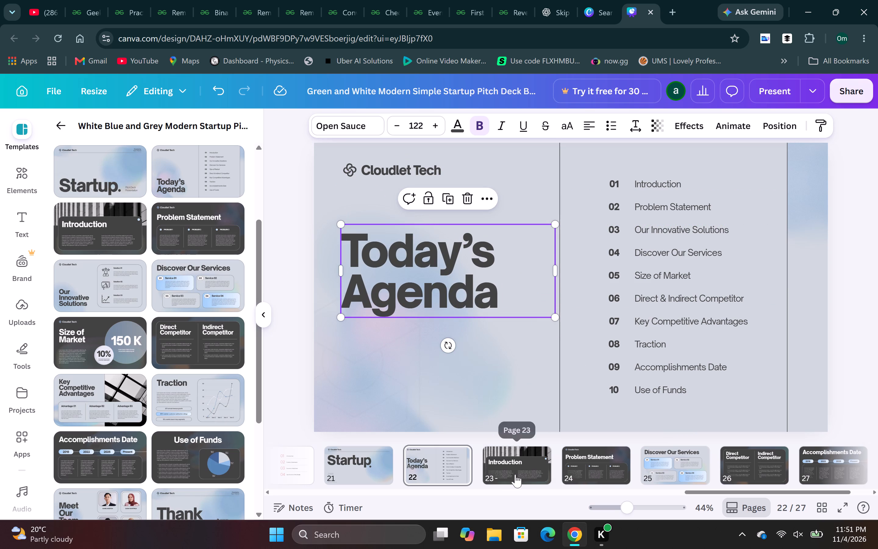
# On page 23, nudge the building photo behind the Introduction card slightly down, aligning it with the page's upper edge.
pyautogui.click(515, 474)
pyautogui.click(414, 263)
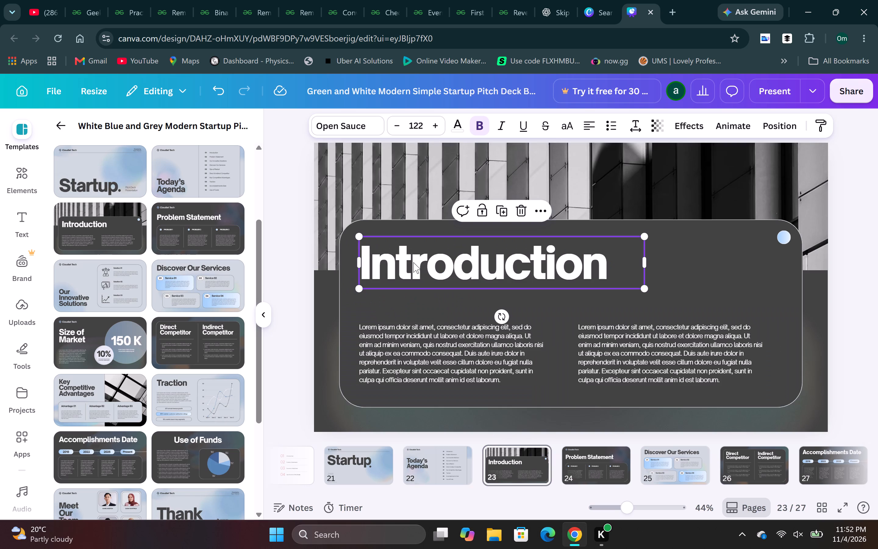
pyautogui.moveTo(335, 220); pyautogui.dragTo(341, 226)
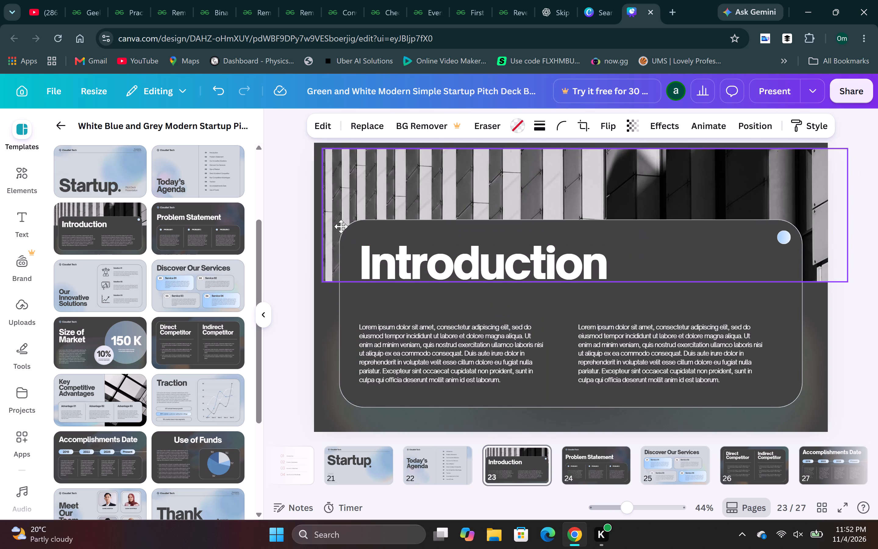
pyautogui.moveTo(341, 226); pyautogui.dragTo(333, 224)
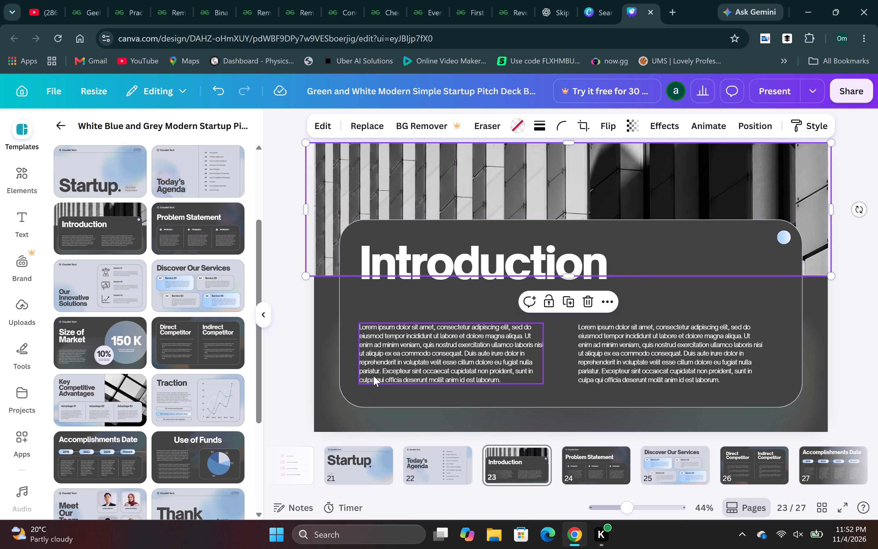
# Inspect page 23's separate elements: the Introduction heading, the two body paragraphs, the background gradient and the small blue circle.
pyautogui.keyDown('ctrl'); pyautogui.click(362, 247); pyautogui.keyUp('ctrl')
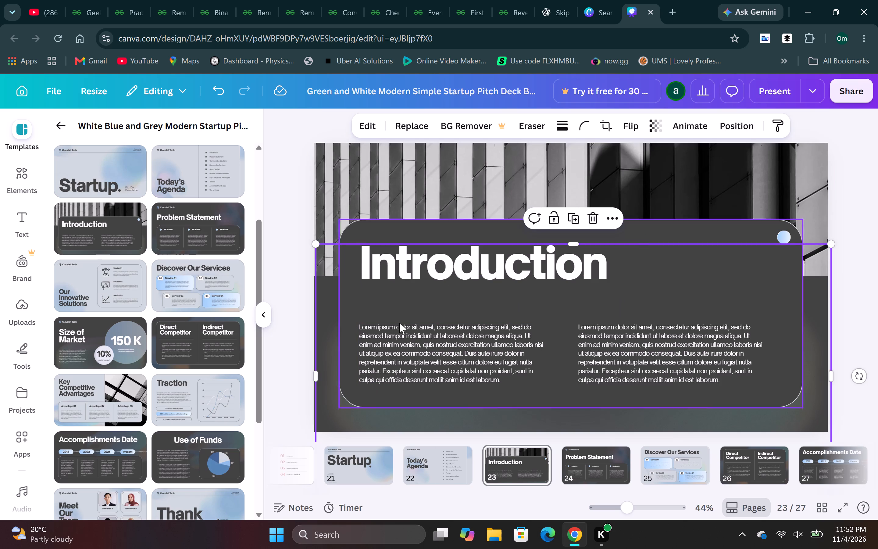
pyautogui.keyDown('ctrl'); pyautogui.click(404, 330); pyautogui.keyUp('ctrl')
pyautogui.keyDown('ctrl'); pyautogui.click(395, 277); pyautogui.keyUp('ctrl')
pyautogui.keyDown('ctrl'); pyautogui.click(417, 341); pyautogui.keyUp('ctrl')
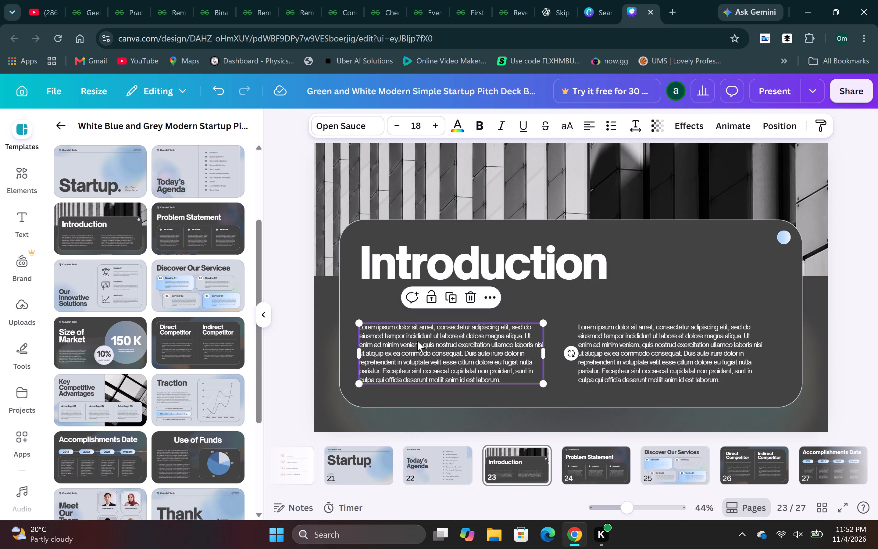
pyautogui.keyDown('ctrl'); pyautogui.click(391, 273); pyautogui.keyUp('ctrl')
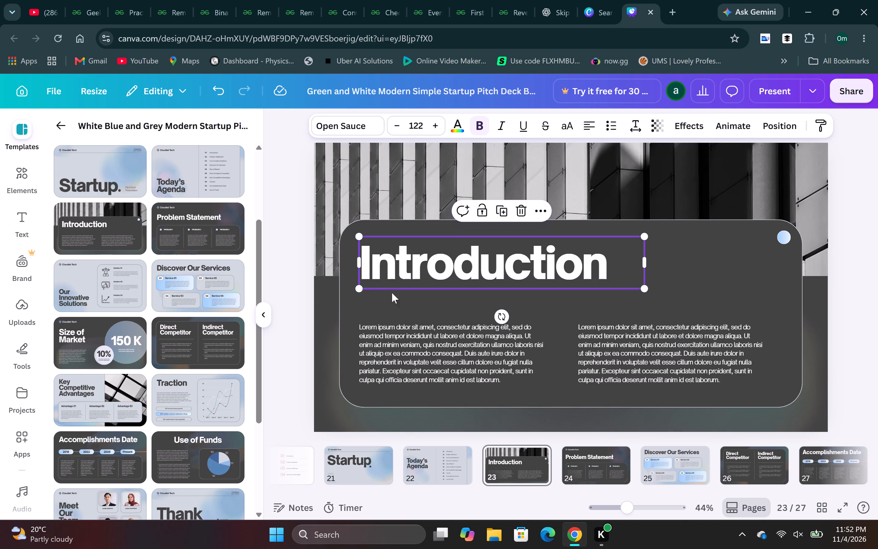
pyautogui.keyDown('ctrl'); pyautogui.click(412, 366); pyautogui.keyUp('ctrl')
pyautogui.keyDown('ctrl'); pyautogui.click(662, 329); pyautogui.keyUp('ctrl')
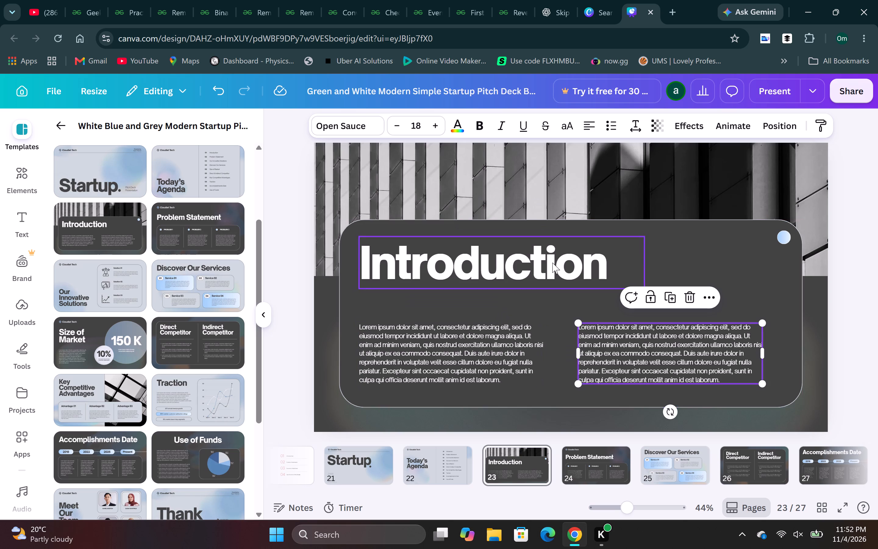
pyautogui.keyDown('ctrl'); pyautogui.click(551, 261); pyautogui.keyUp('ctrl')
pyautogui.click(782, 239)
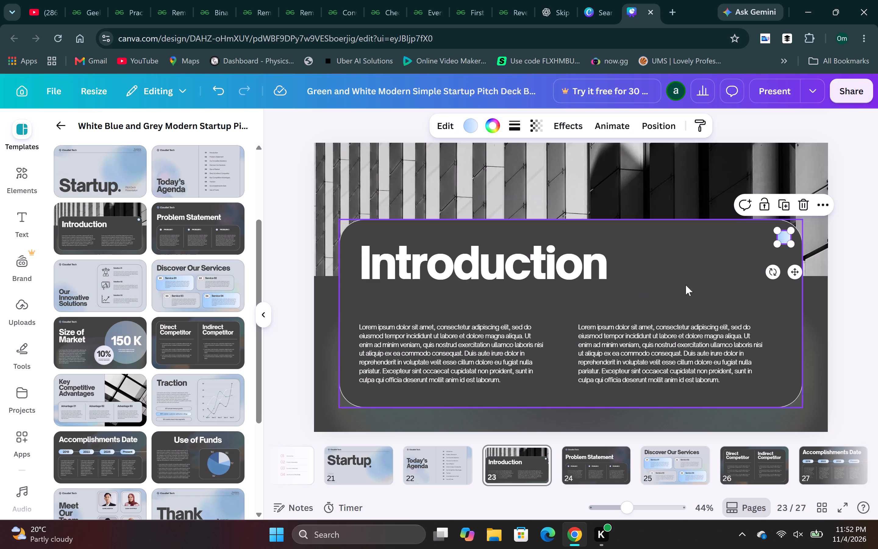
pyautogui.click(538, 271)
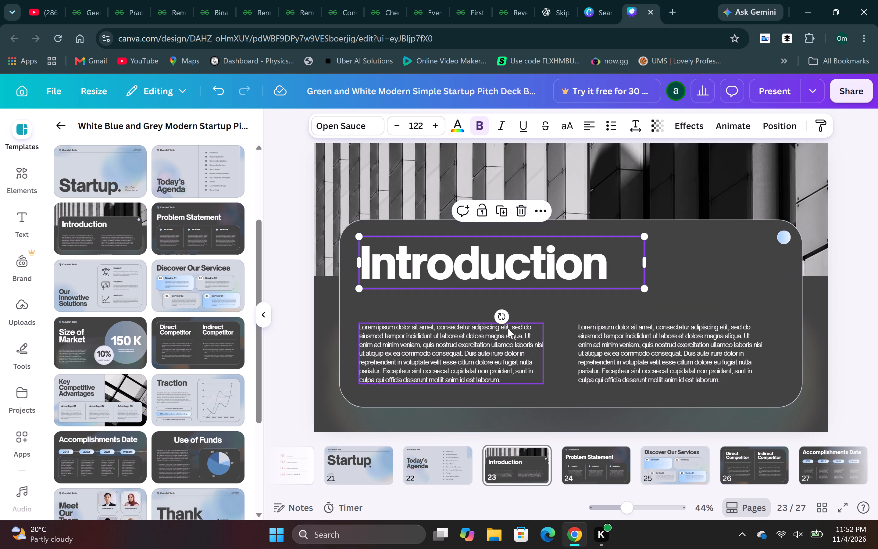
# Delete both Lorem ipsum body paragraphs below the Introduction heading on page 23.
pyautogui.click(504, 330)
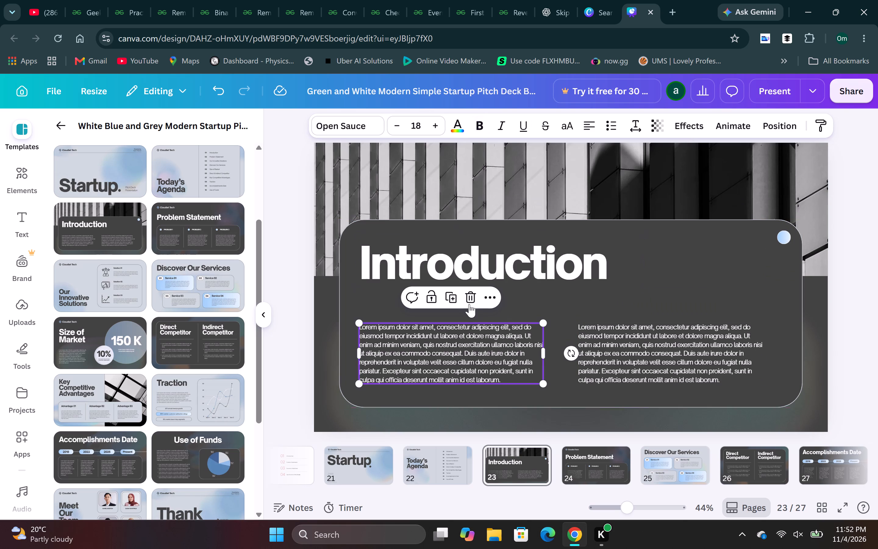
pyautogui.click(469, 302)
pyautogui.click(640, 353)
pyautogui.click(690, 303)
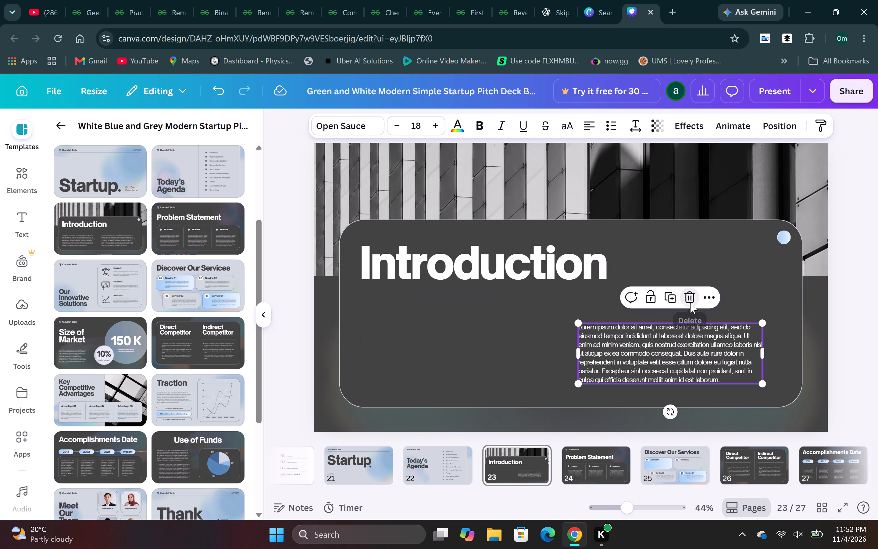